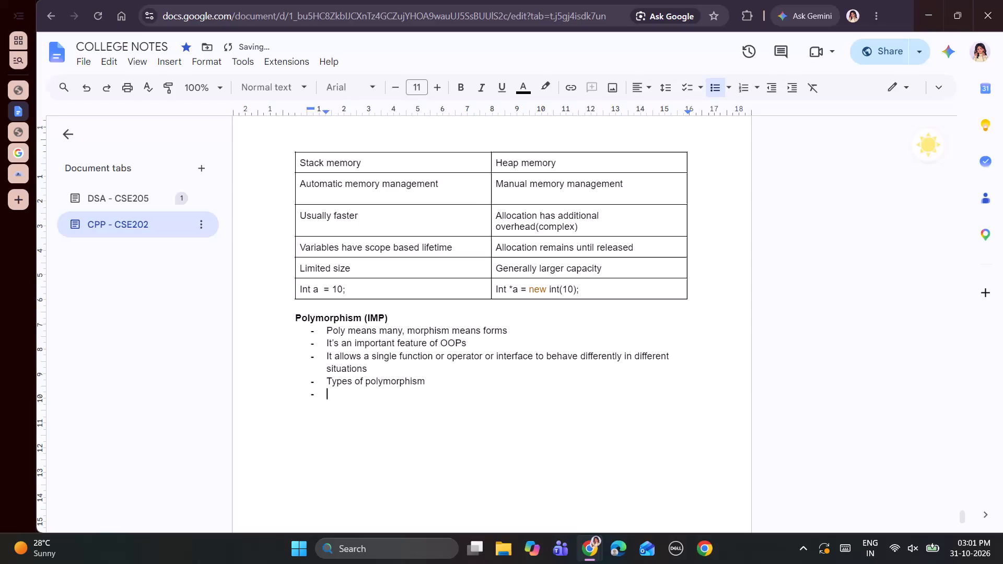
Under "Types of polymorphism", add a nested "+" list with the items "Compile time polymorphism" and "Runtime polymorphism".
key(BackSpace)
text(+ compile time polymorphisn)
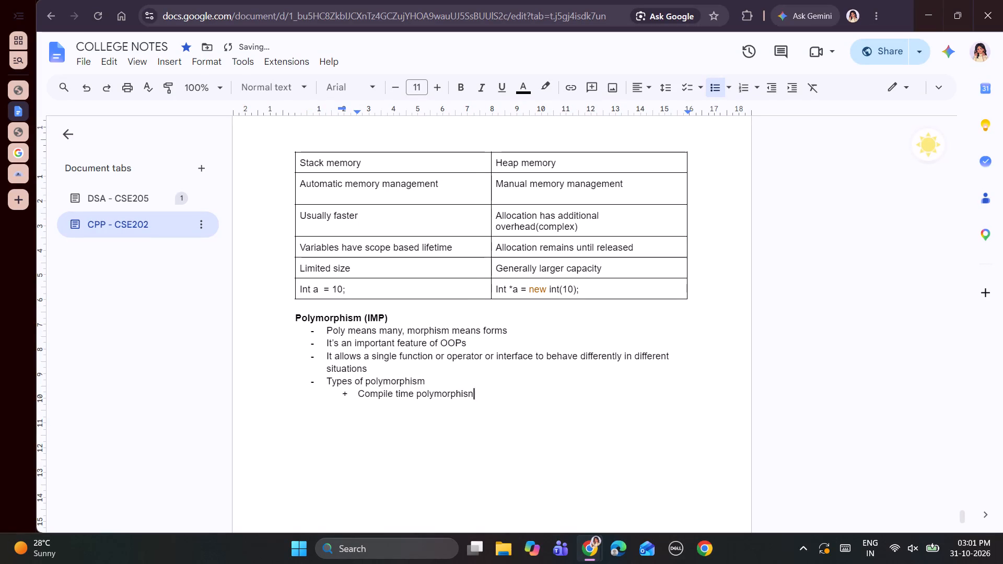
key(BackSpace)
key(m)
key(Return)
key(shift+p)
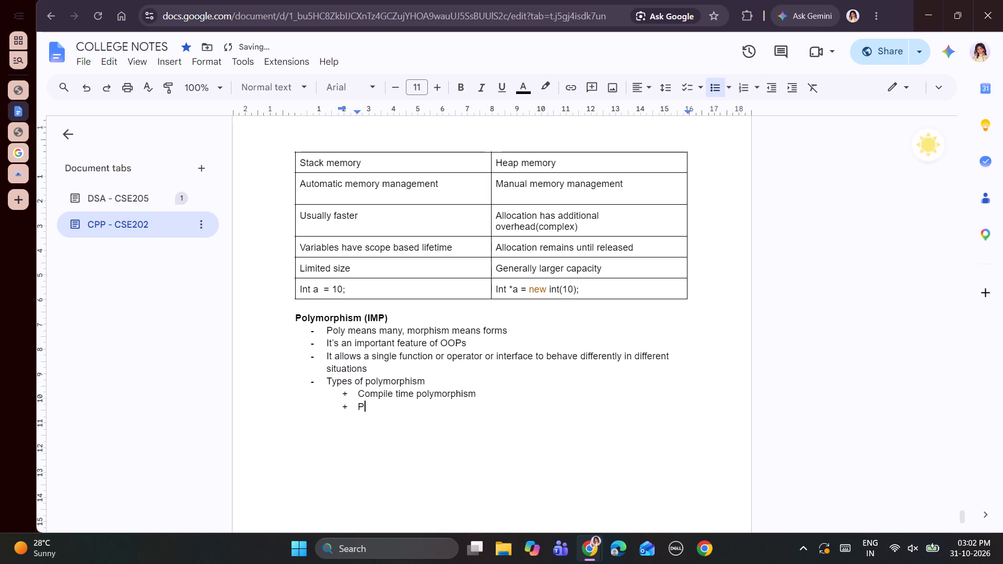
key(BackSpace)
text(Runtime)
key(space)
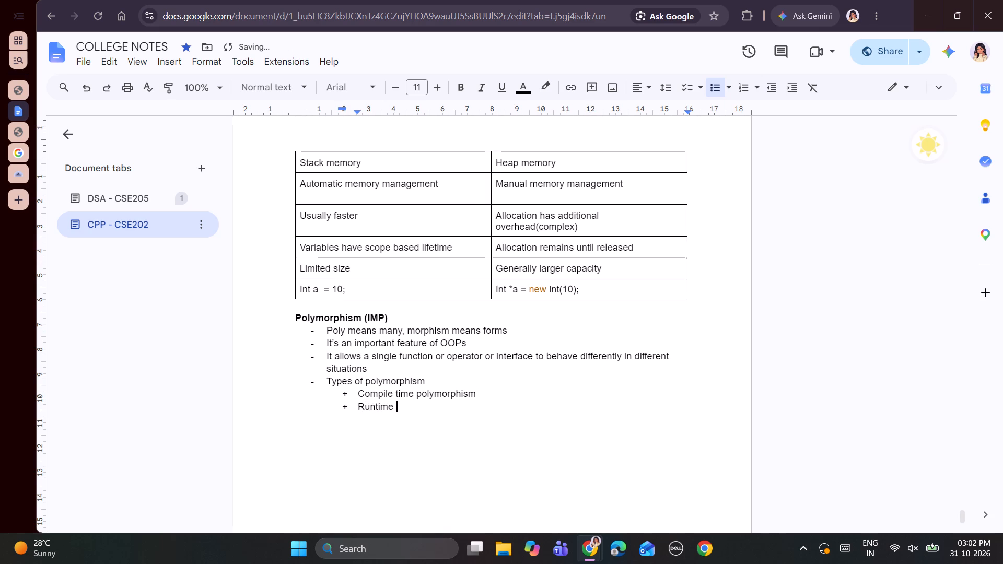
text(polymorphism)
key(Return)
Add a nested round bullet reading "dynamic/late binding" under "Runtime polymorphism".
key(BackSpace)
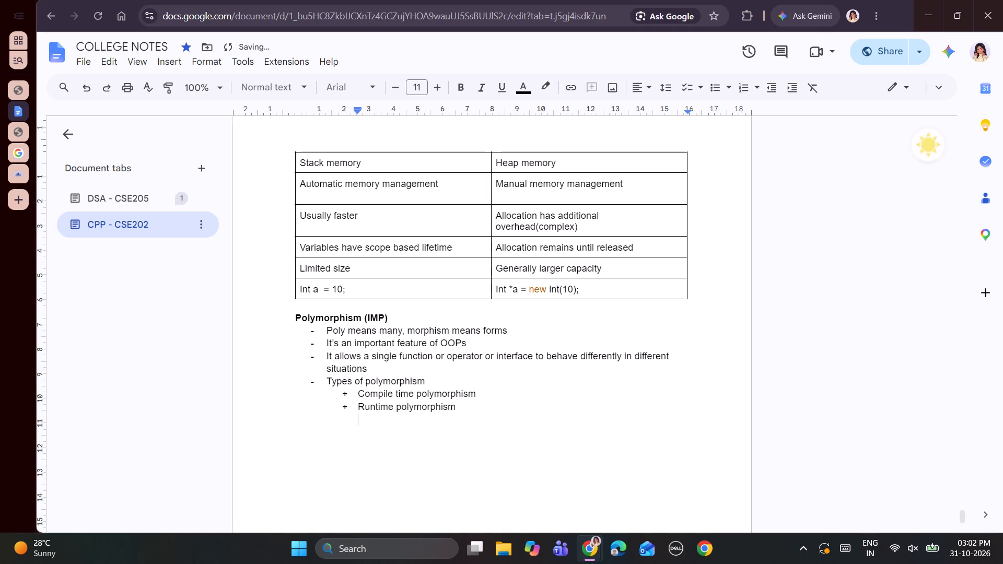
text(*)
key(space)
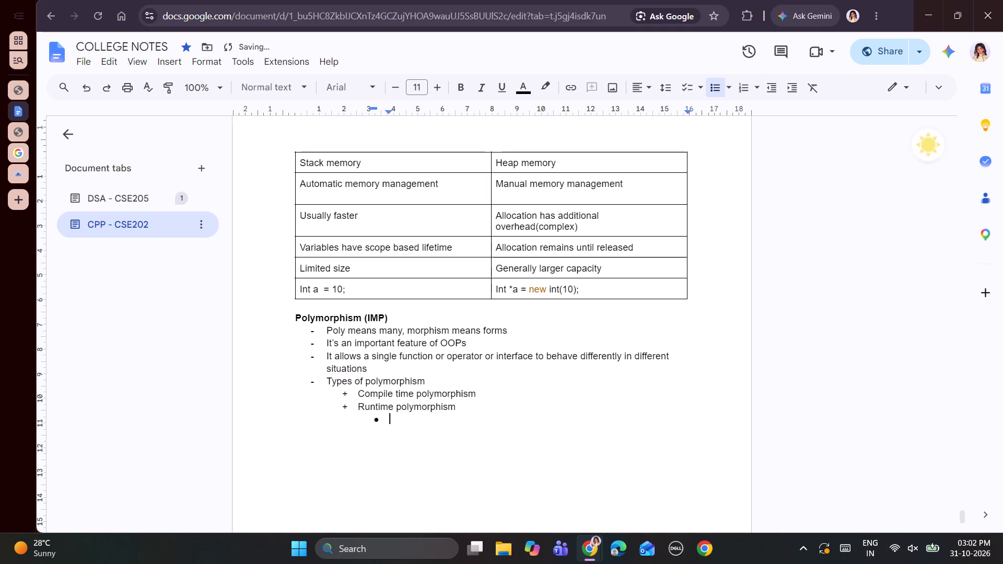
click(511, 442)
text(dynamic/latebinding)
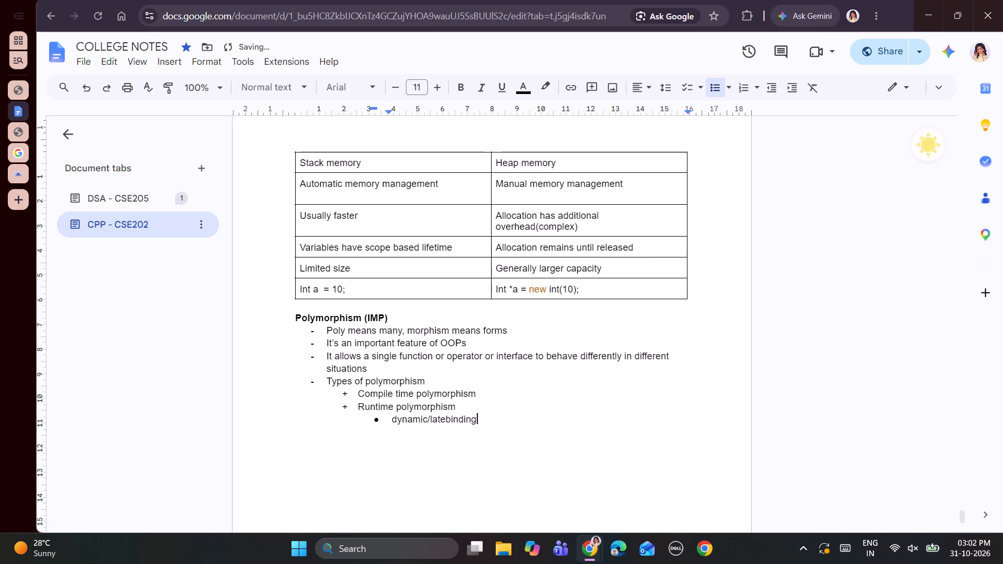
key(Left)
key(Left)
key(Left)
key(Left)
key(Left)
key(Left)
key(Left)
key(space)
Insert a nested round bullet reading "static/early binding" under "Compile time polymorphism".
key(Up)
key(Up)
key(Right)
key(Right)
key(Right)
key(Right)
key(Right)
key(Right)
key(Right)
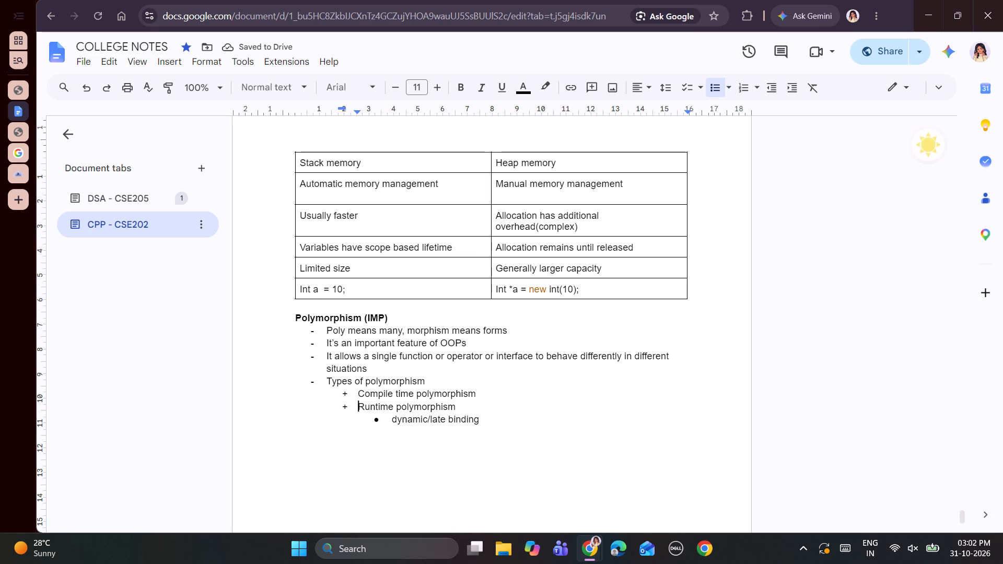
key(Left)
key(Return)
key(BackSpace)
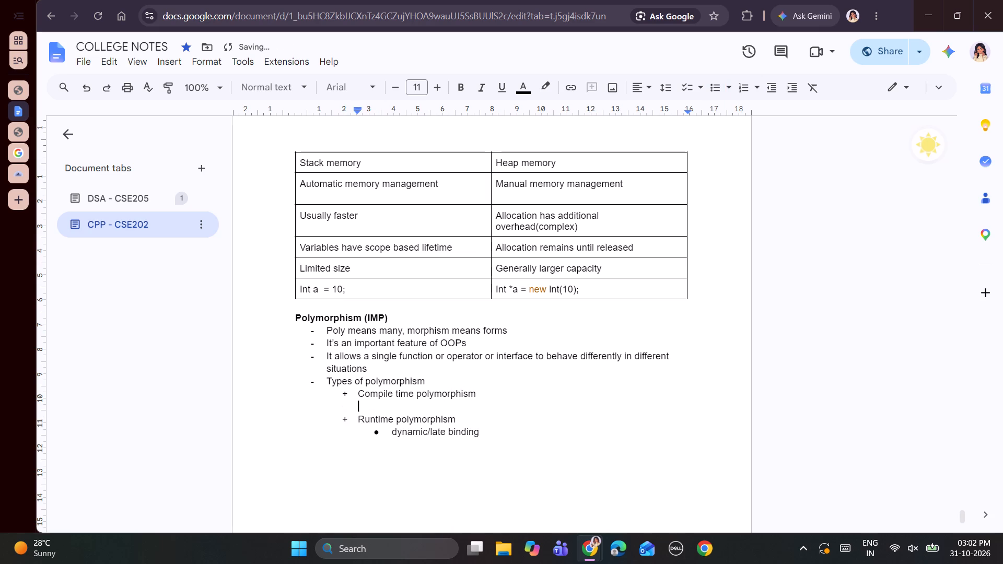
text(*)
key(space)
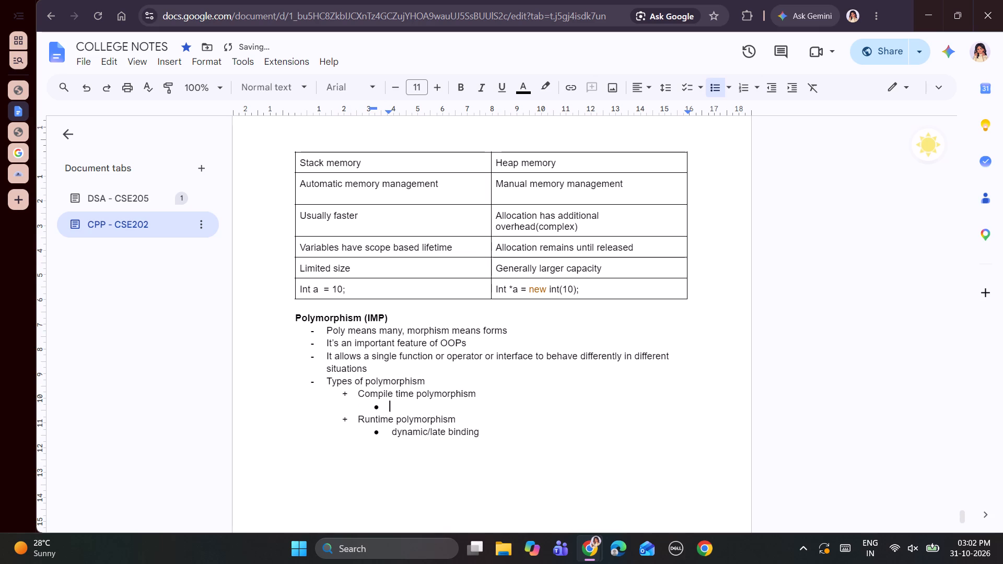
text(static)
text(/early)
key(space)
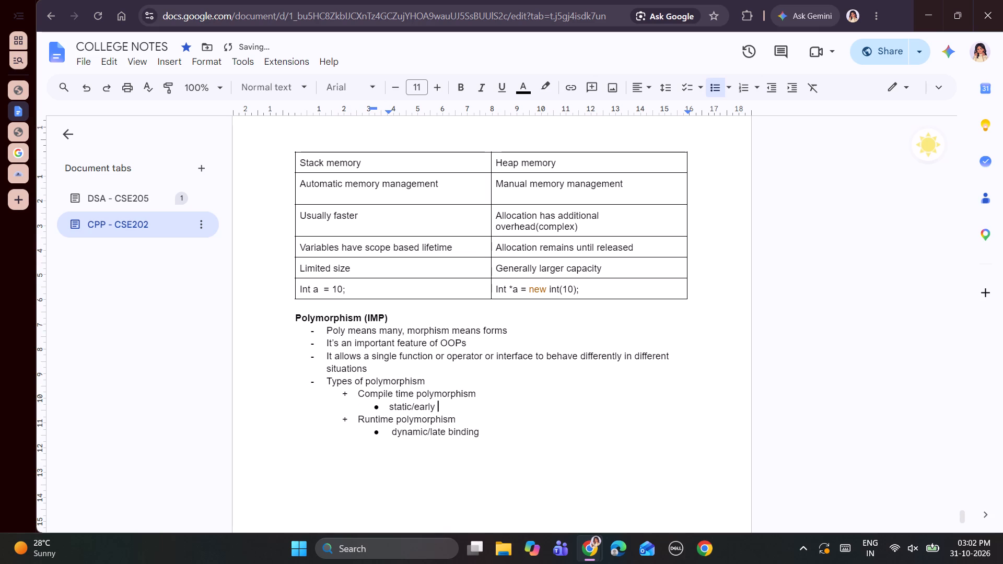
text(binding)
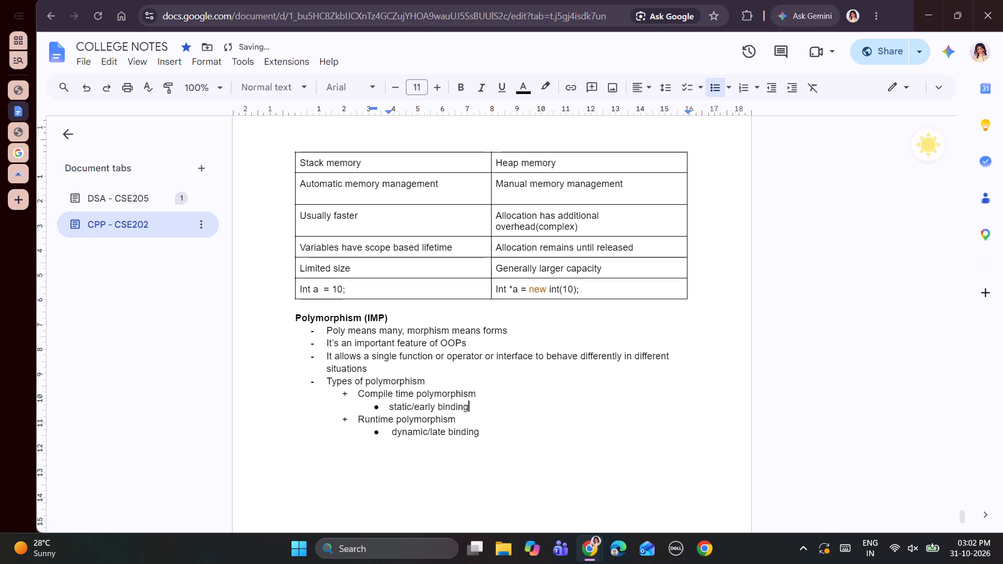
Add a space on each side of the slash in the compile time bullet, making it "Static / early binding".
key(Left)
key(Left)
key(Left)
key(Left)
key(Left)
key(Left)
key(Left)
key(Left)
key(Left)
key(Left)
key(Left)
key(Left)
key(Left)
key(Left)
key(space)
key(Right)
key(space)
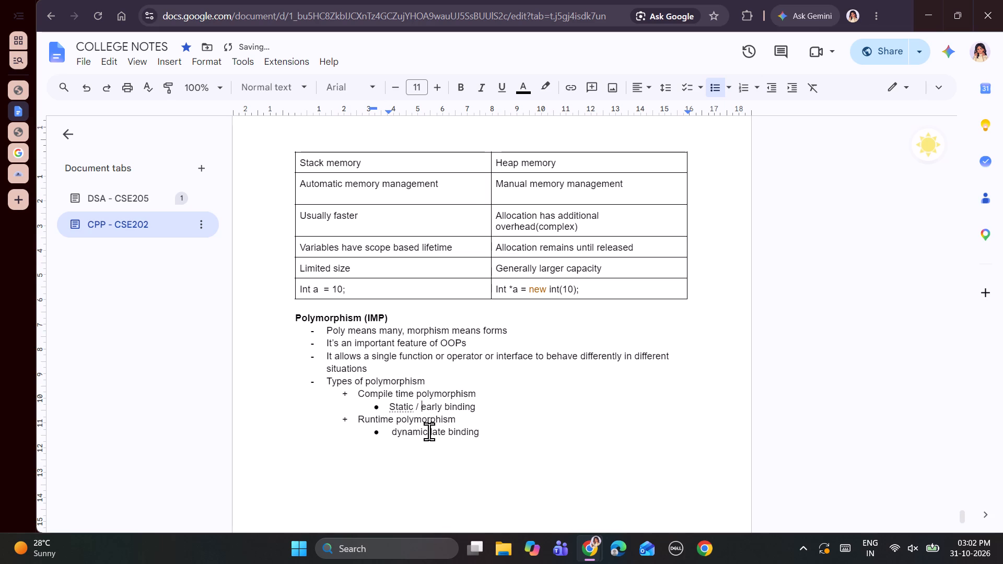
Add a space on each side of the slash in the runtime bullet, making it "Dynamic / late binding".
key(Down)
key(Down)
key(Right)
key(Right)
key(space)
key(Right)
key(Right)
key(Left)
key(space)
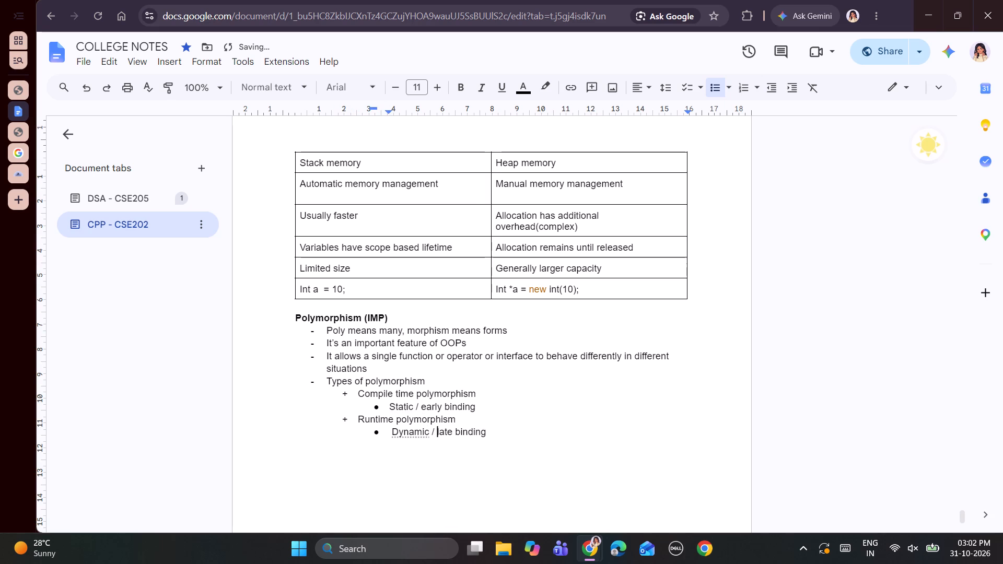
Add the bullets "Function overloading" and "Operator overloading" below "Static / early binding".
click(487, 412)
key(Return)
text(funtc)
key(BackSpace)
key(BackSpace)
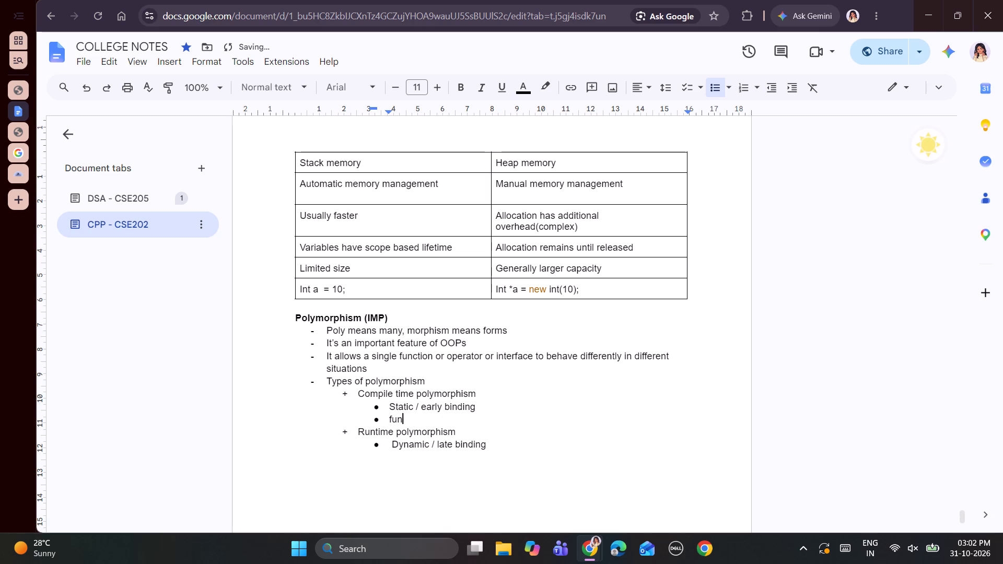
text(ction overloading)
key(Return)
text(operator overloading)
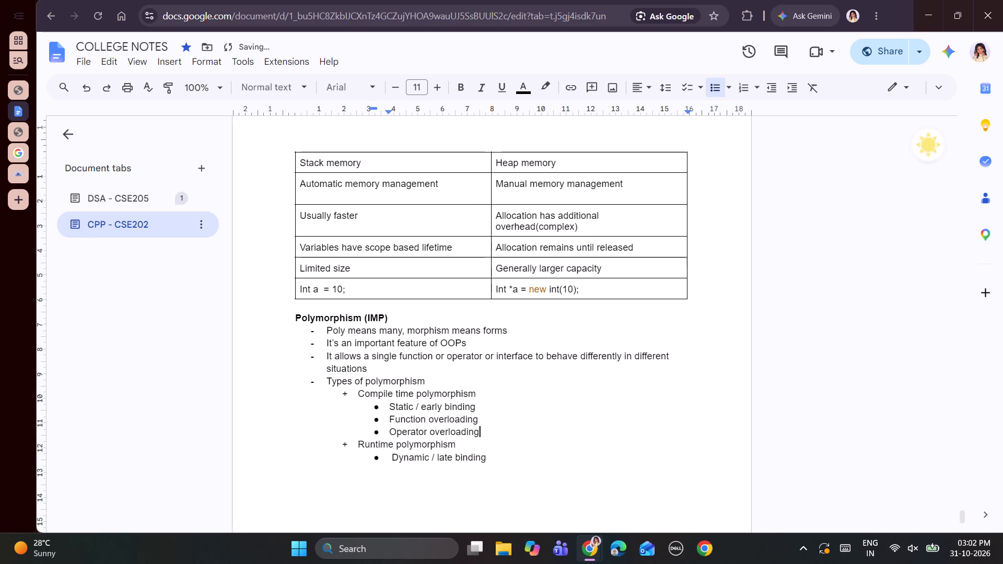
Add the bullet "Function overriding with virutal functions" below "Dynamic / late binding".
key(Down)
key(Down)
key(Right)
key(Return)
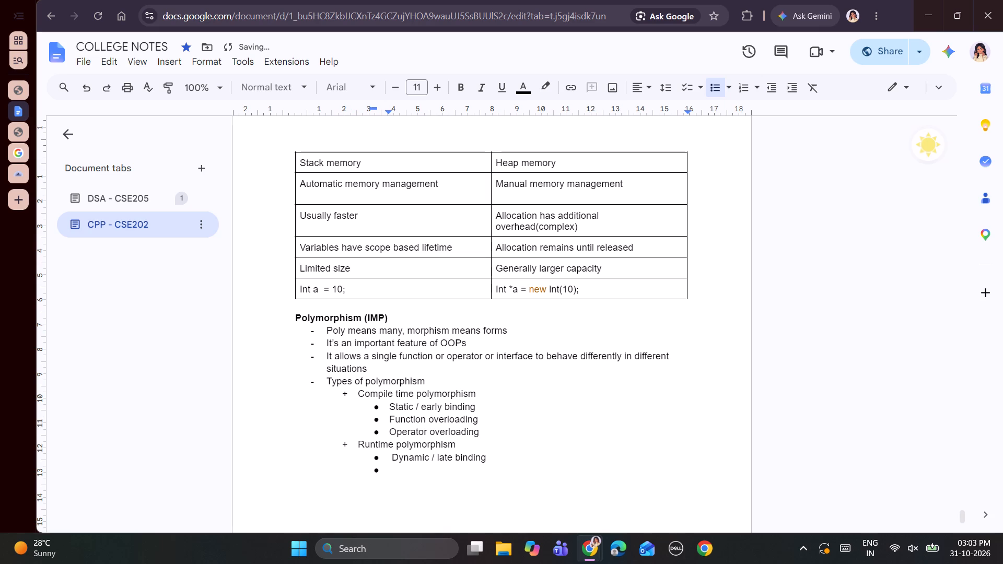
text(function overrding with viruta;)
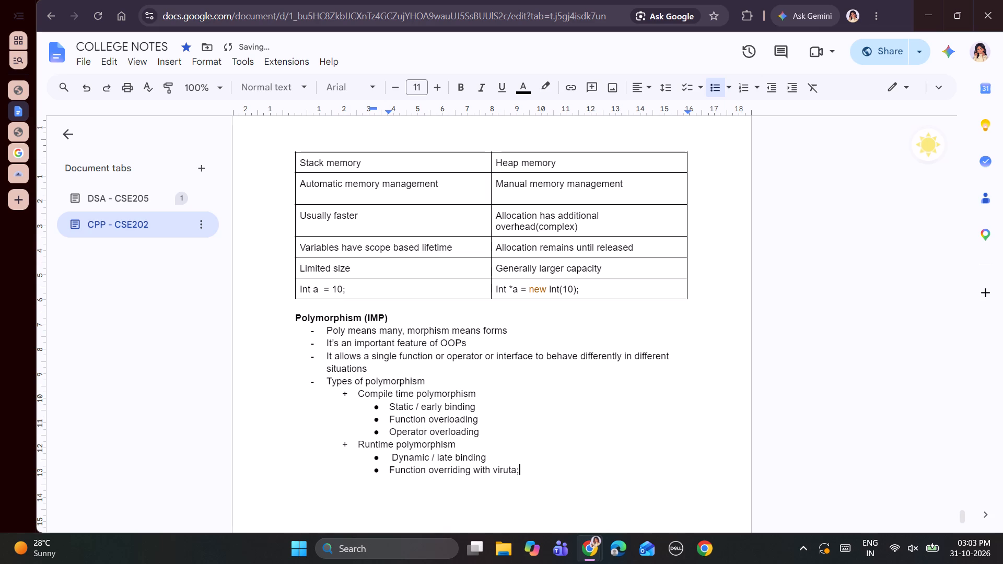
key(BackSpace)
text(lfun)
key(BackSpace)
key(BackSpace)
key(BackSpace)
key(space)
text(functions)
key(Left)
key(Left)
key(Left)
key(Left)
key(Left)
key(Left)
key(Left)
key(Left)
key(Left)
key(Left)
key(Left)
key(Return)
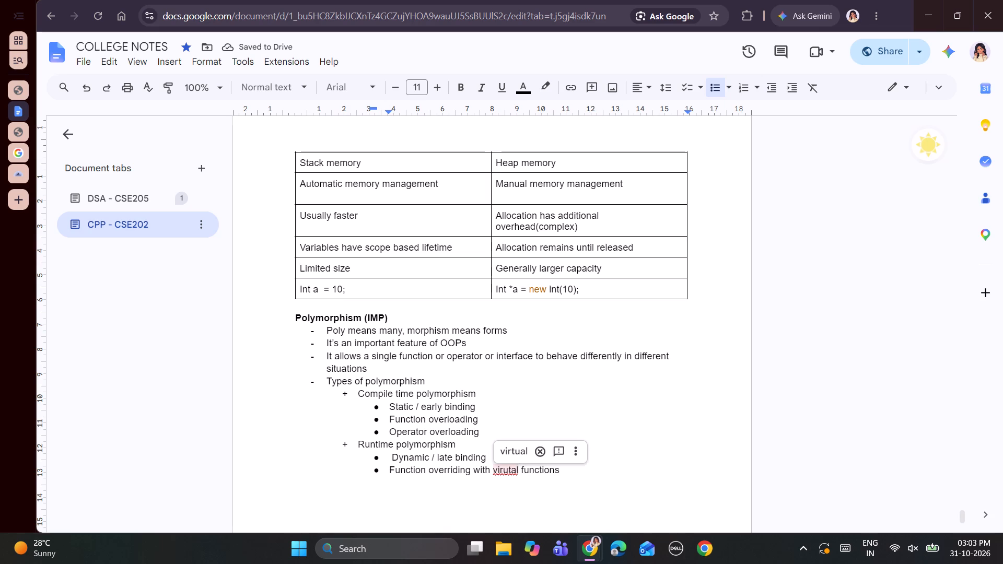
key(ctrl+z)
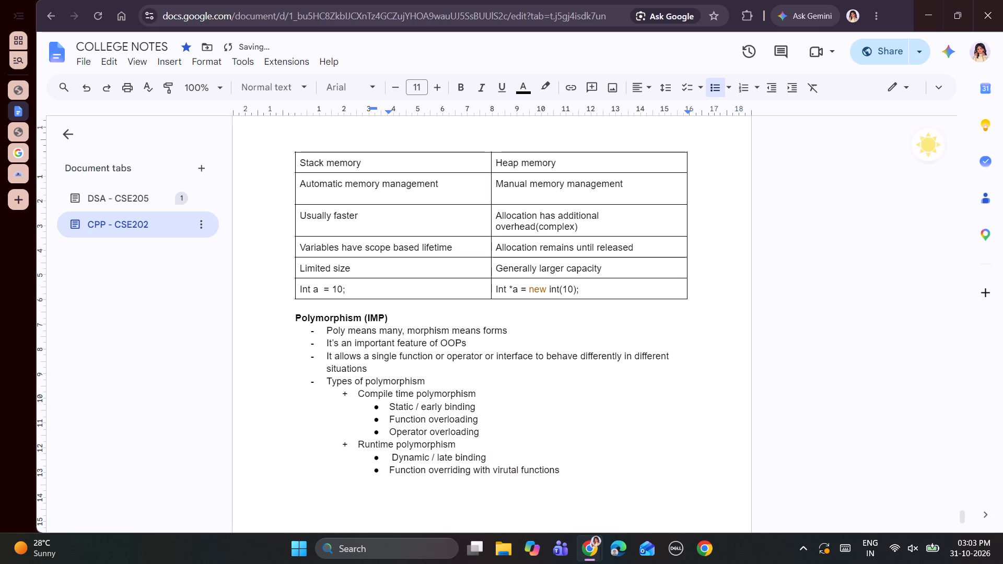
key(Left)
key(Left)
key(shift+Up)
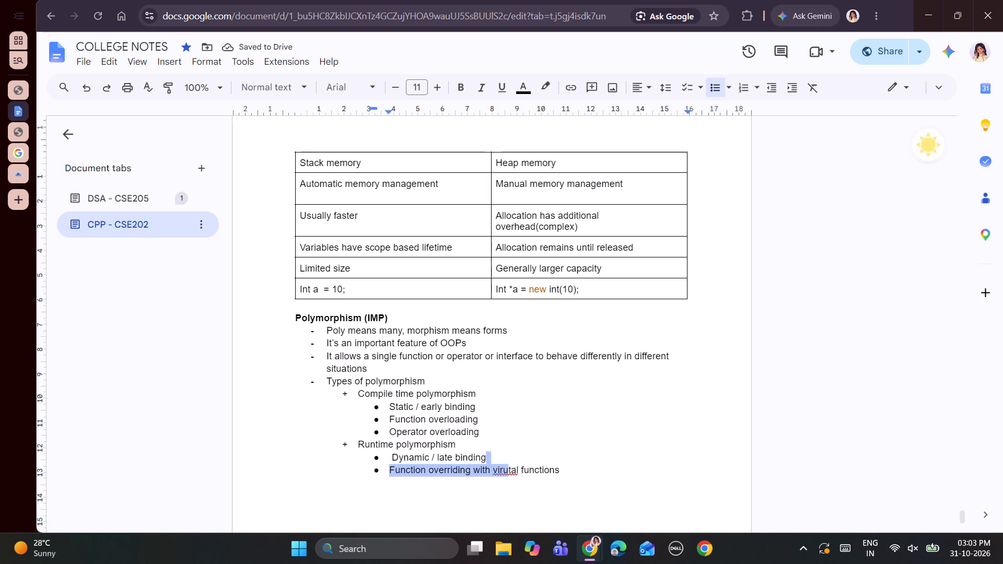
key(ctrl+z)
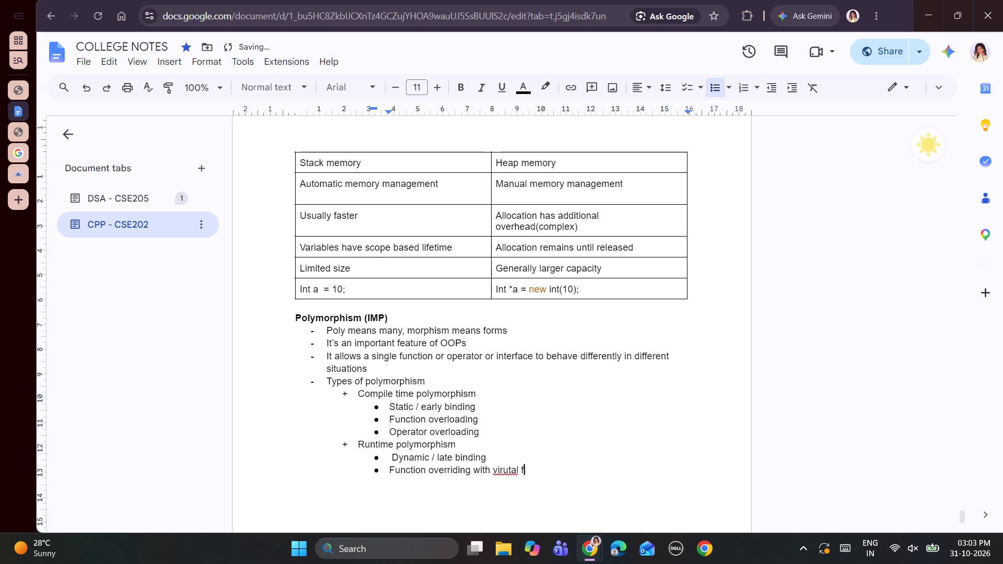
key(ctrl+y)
Correct the misspelled word "virutal" to "virtual" in the function overriding bullet using the spelling suggestion.
key(Left)
key(Left)
key(Left)
key(Left)
key(Left)
key(Left)
key(Left)
key(Left)
key(Left)
key(Left)
key(Left)
key(Left)
key(Left)
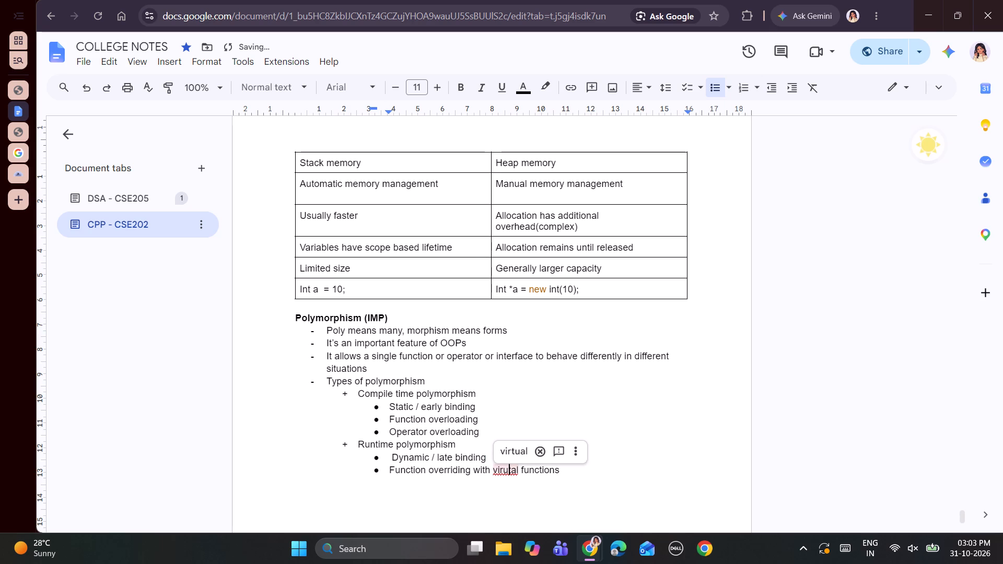
key(Up)
key(Down)
key(Tab)
key(Tab)
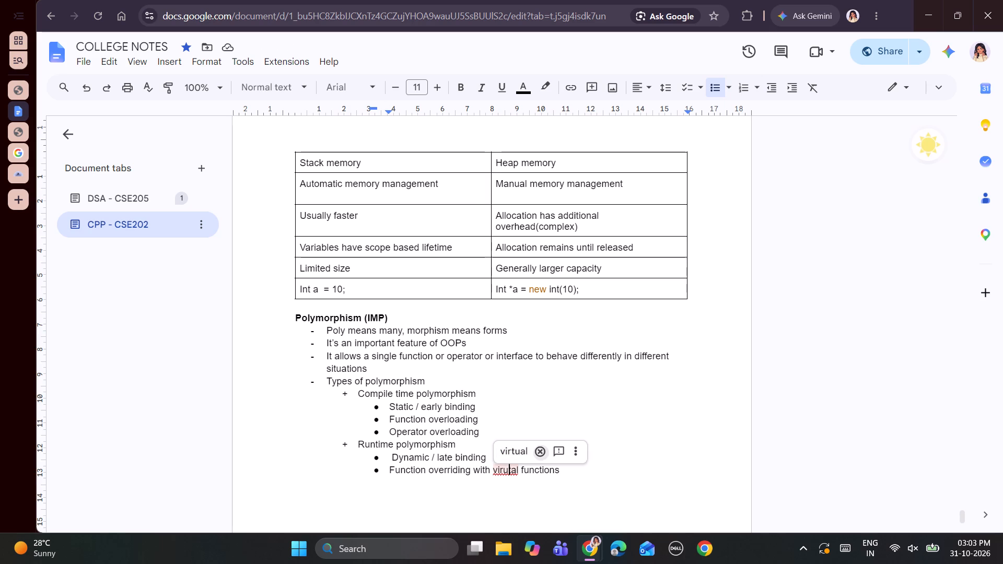
key(Tab)
key(Tab)
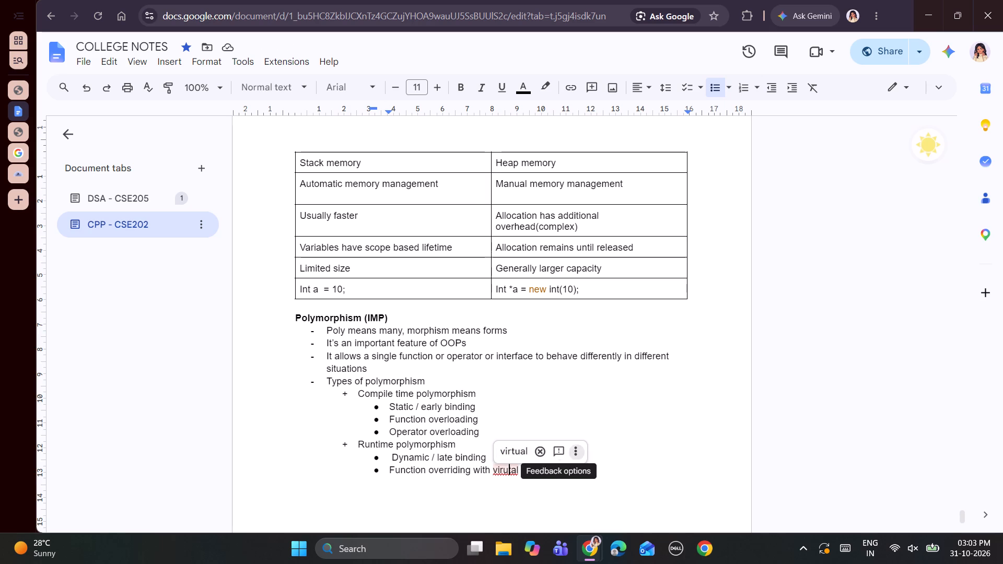
key(Tab)
key(Tab)
key(Return)
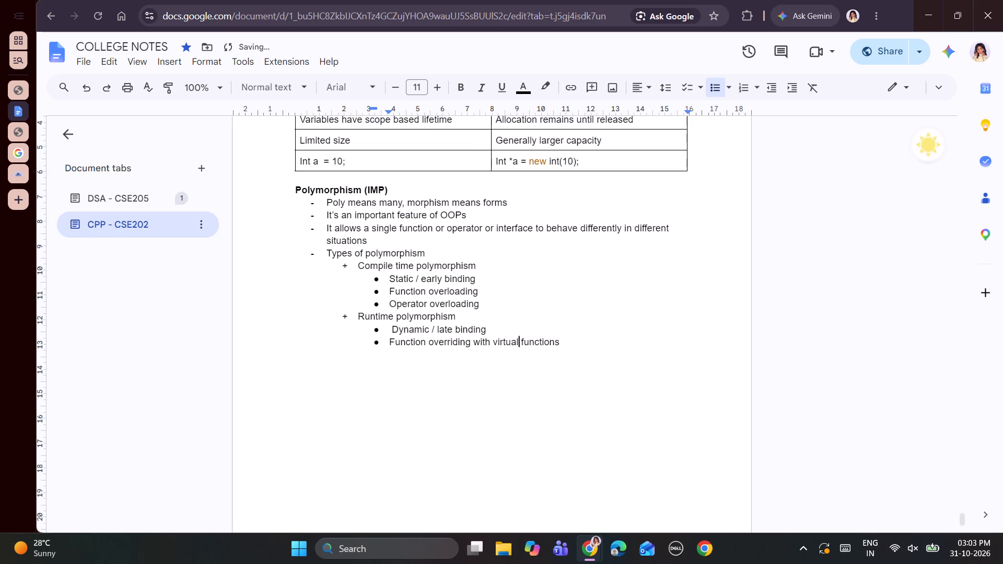
key(Down)
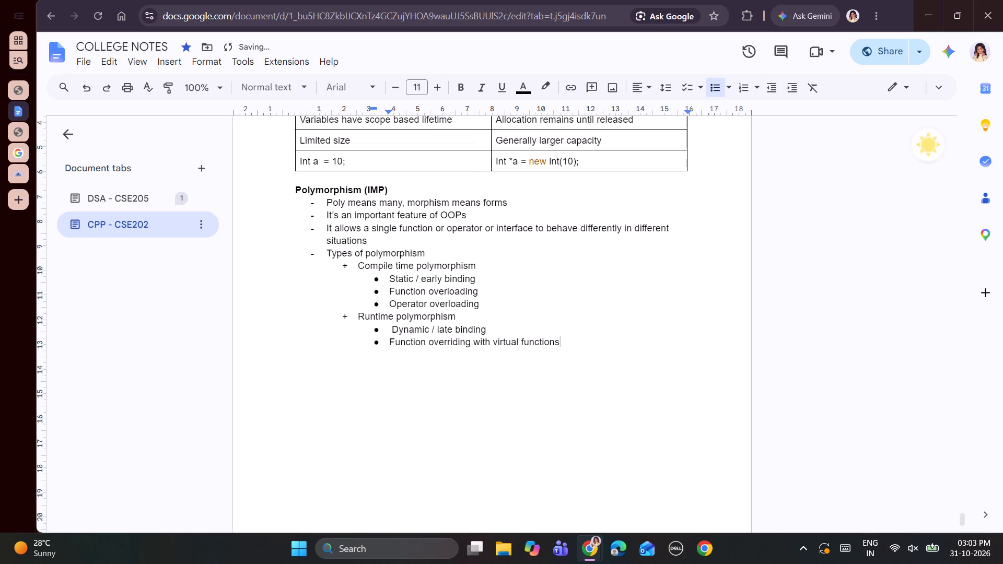
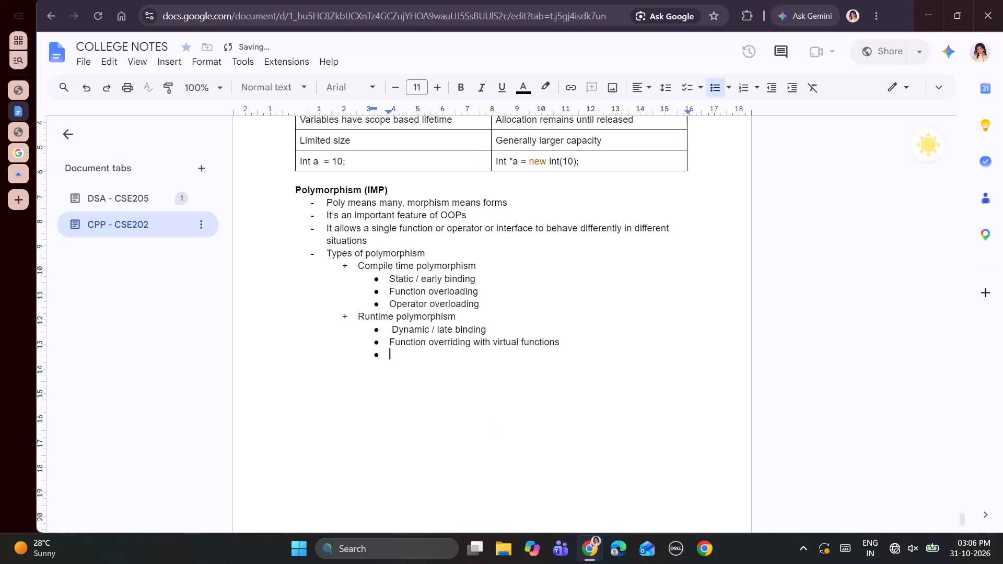
End the nested list after the function overriding bullet and add the bold, unindented heading "Compile time polymorphism".
key(BackSpace)
key(BackSpace)
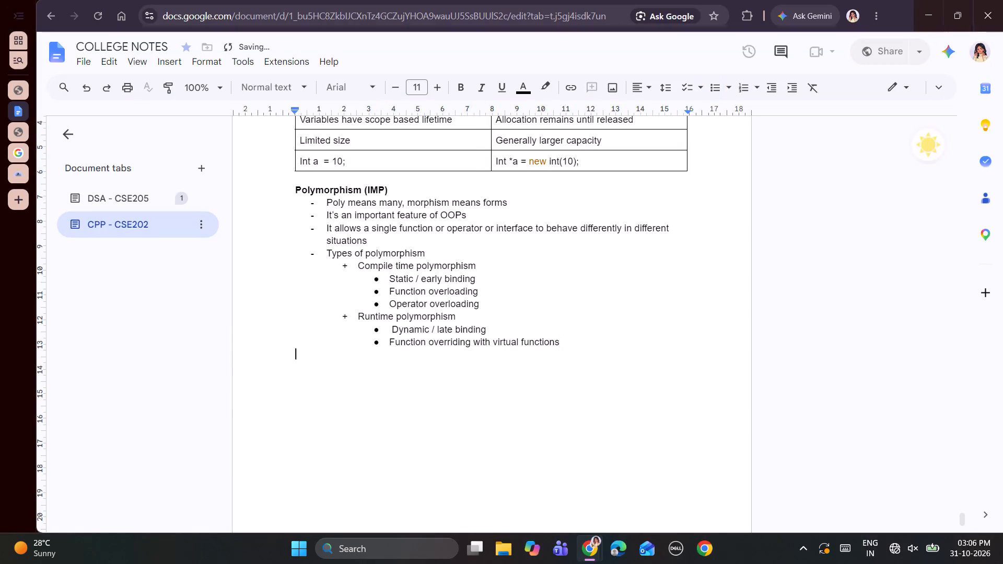
text(Co)
key(BackSpace)
key(BackSpace)
key(ctrl+b)
text(Compile time polymorphism)
key(Return)
Start a non-bold dash bullet under the Compile time polymorphism heading reading "Function overloading - it means defining multiple".
key(ctrl+b)
text(-)
key(space)
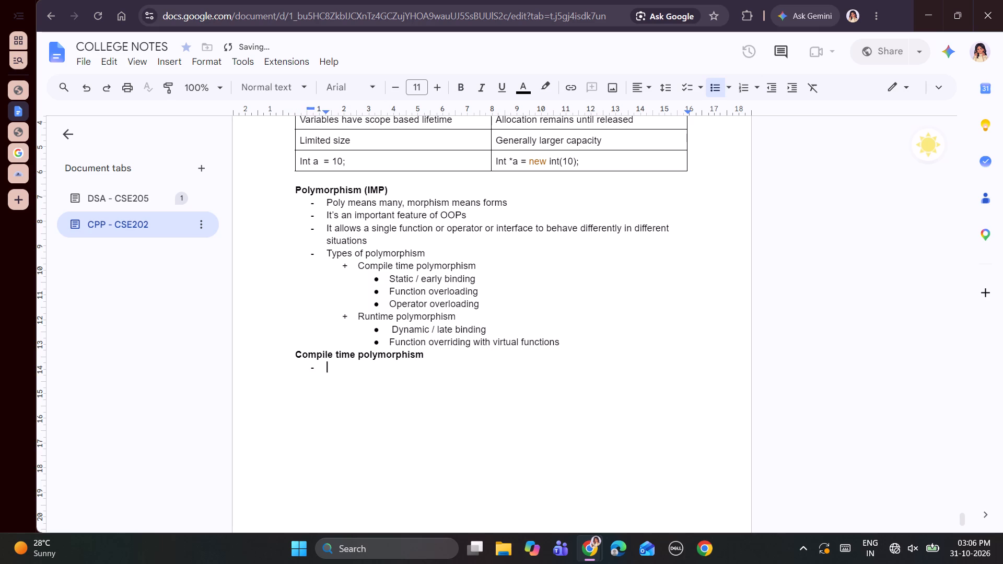
text(function overloading -)
key(space)
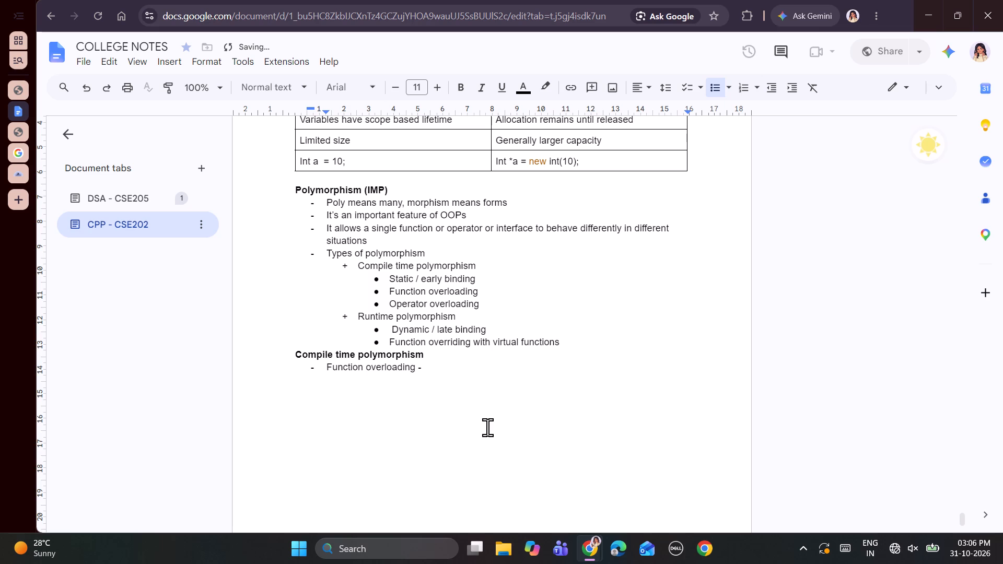
text(it means)
key(space)
text(definin gmo)
key(BackSpace)
text(ultile)
key(space)
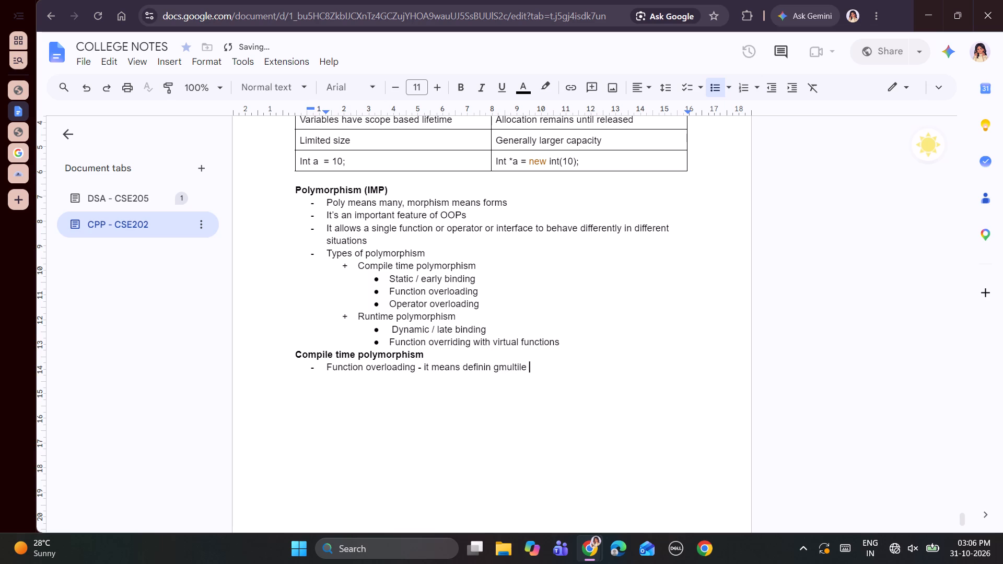
key(Left)
key(ctrl+shift+Left)
key(BackSpace)
key(BackSpace)
text(g multiple)
key(space)
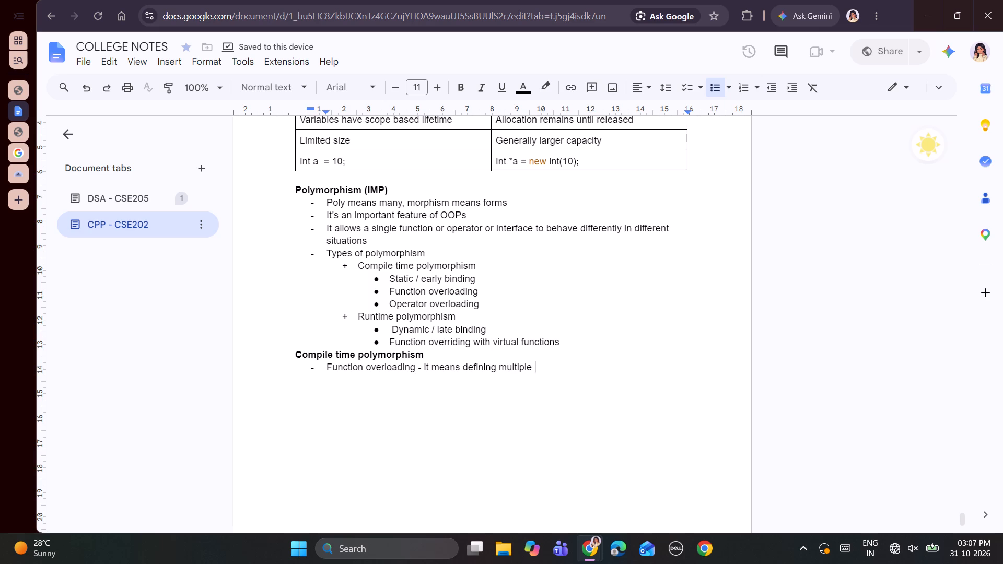
Continue the function overloading bullet with "function with same name but different parameter liets".
text(function with a)
key(BackSpace)
text(same name)
key(space)
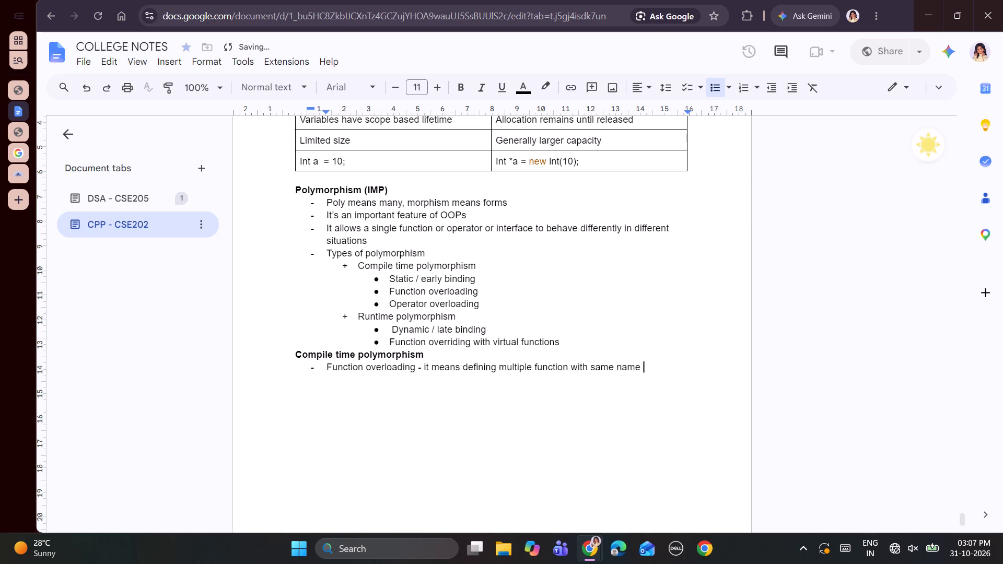
text(but)
key(space)
text(different parameters)
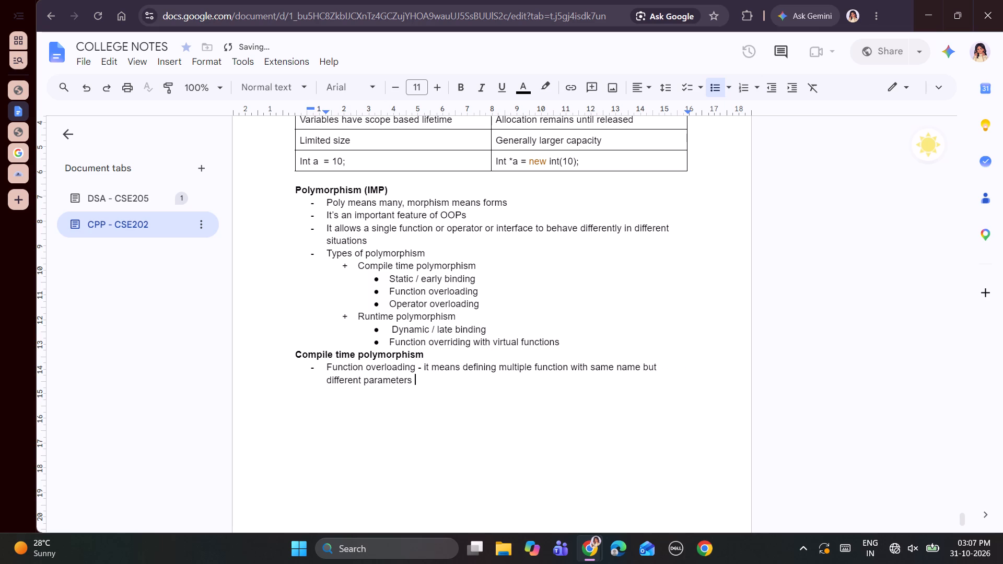
key(space)
key(BackSpace)
key(BackSpace)
key(space)
text(liets)
End the bullet's first sentence with a period and add "The compiler decides which function to call based off the arguments passed.".
text(. the compiler decides wi)
key(BackSpace)
text(hich function to call based off the)
key(space)
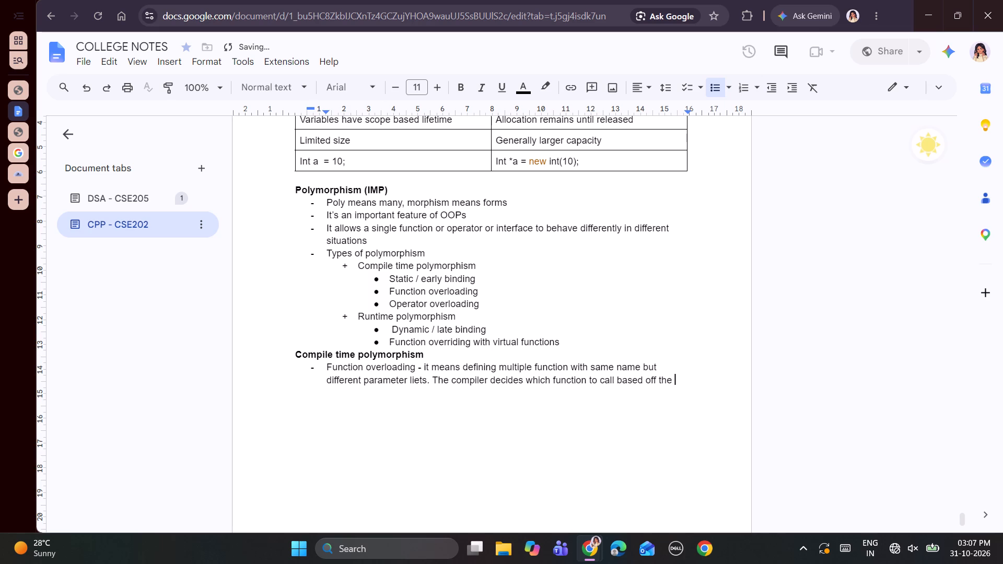
text(a)
text(rguments passed.)
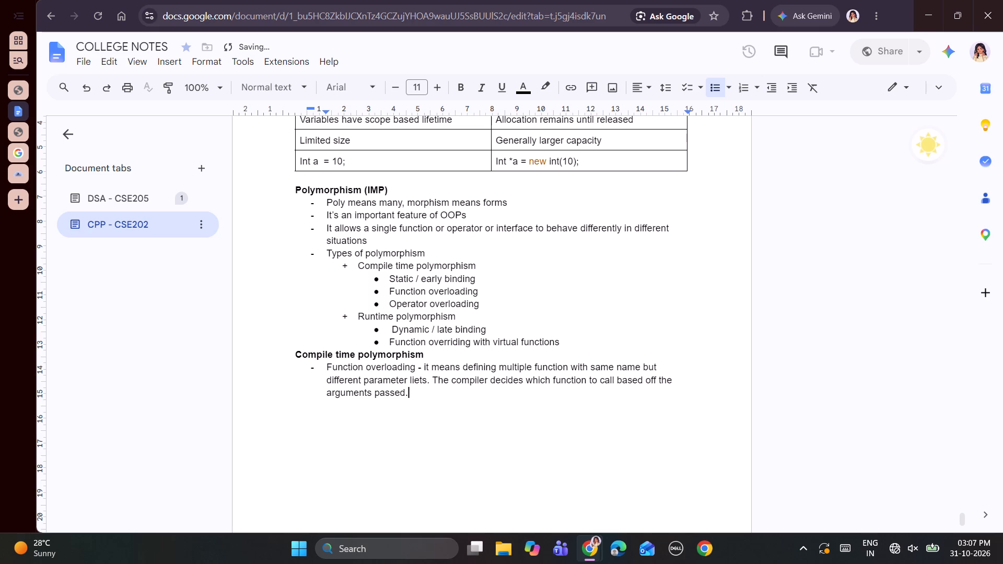
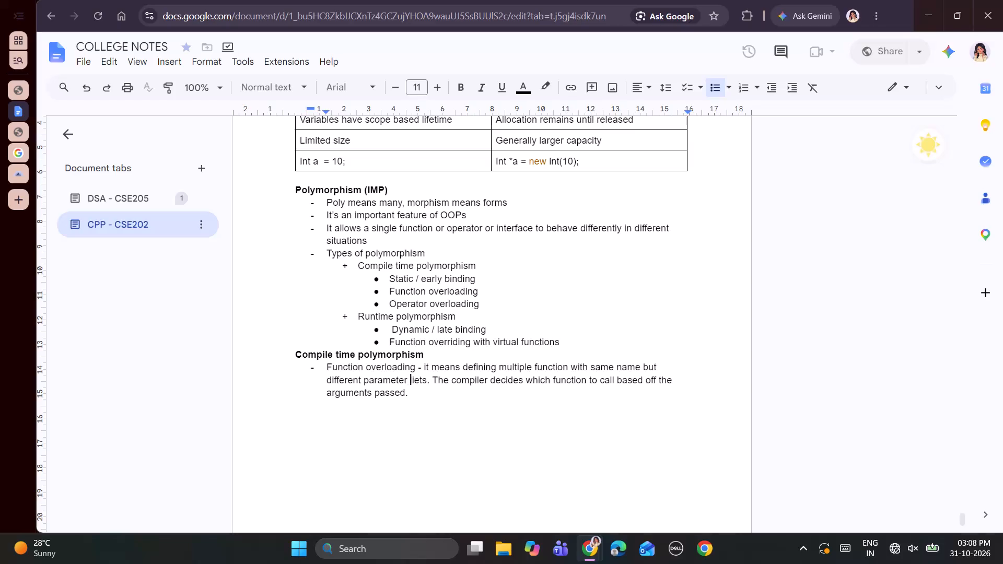
Correct the misspelled word "liets" to "lists" in the function overloading bullet.
key(Right)
key(Right)
key(Delete)
key(s)
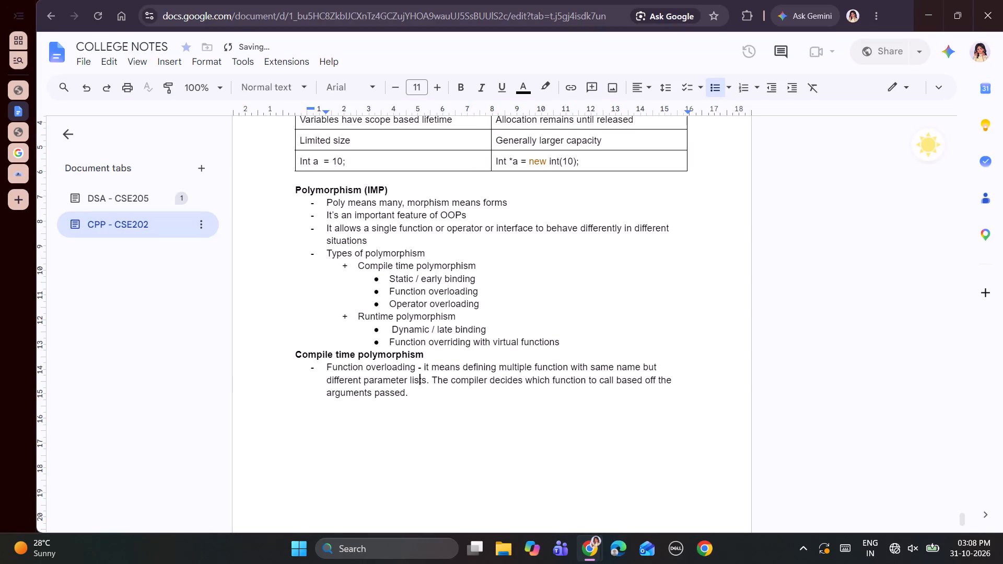
Start a new dash bullet below the function overloading explanation.
key(Down)
key(Down)
key(Return)
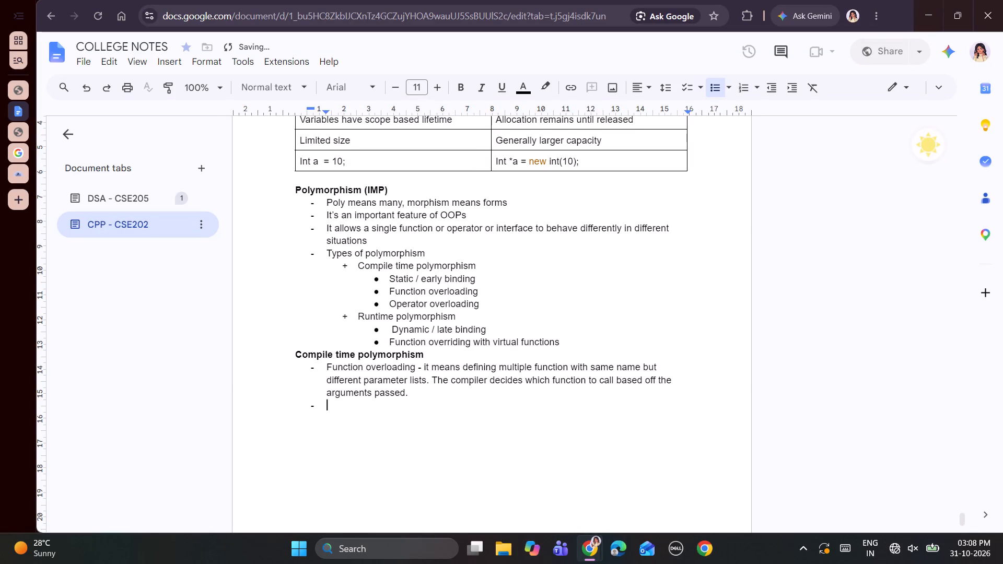
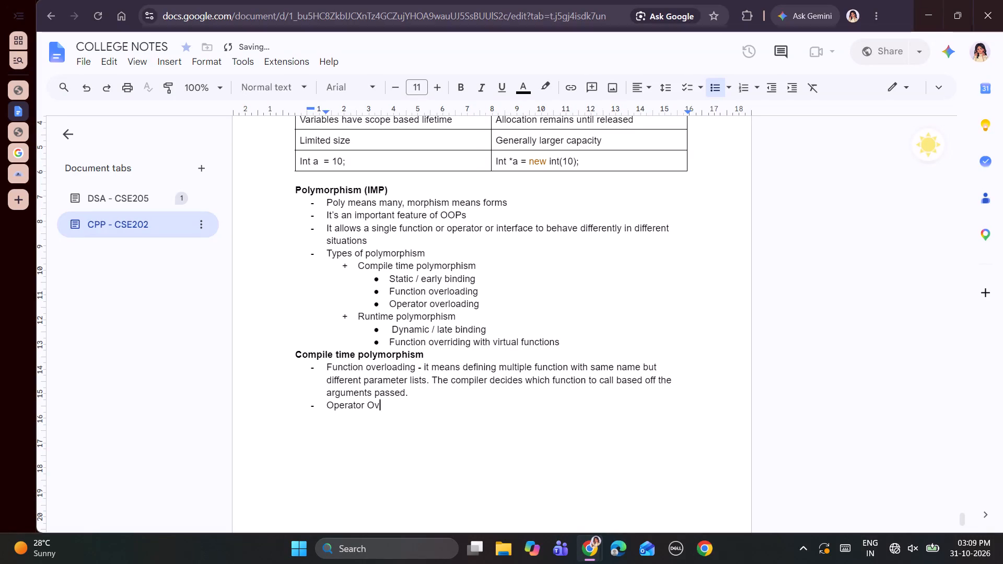
Complete the second bullet under Compile time polymorphism so it reads "Operator overloading".
key(BackSpace)
key(BackSpace)
key(BackSpace)
text(overloading)
key(space)
text(-)
key(space)
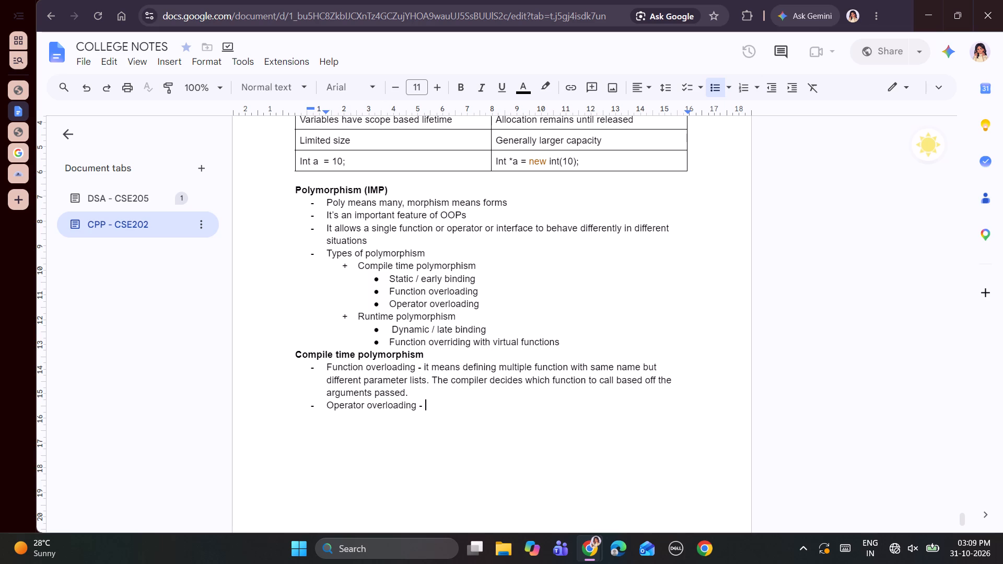
key(BackSpace)
key(BackSpace)
Add an unbulleted bold heading "Runtime polymorphism" below the operator overloading bullet, and return to regular text on the following line.
key(Return)
key(BackSpace)
key(BackSpace)
key(ctrl+b)
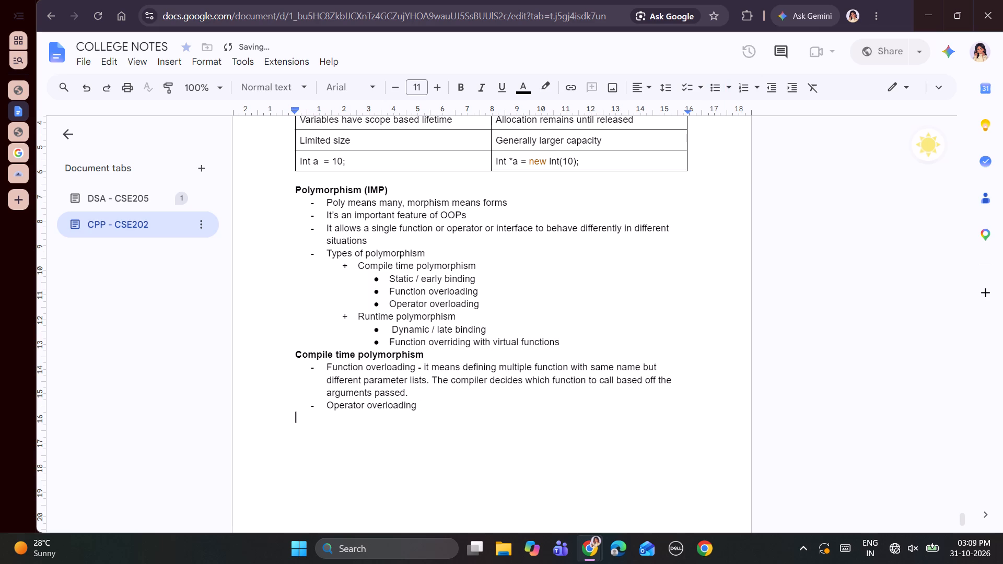
text(Runtime polymorphism)
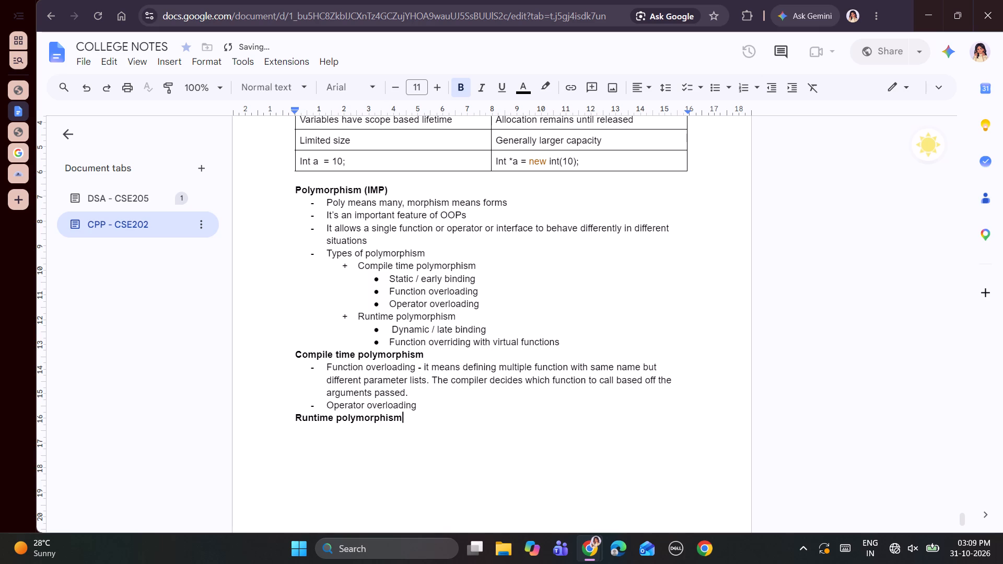
key(Return)
key(ctrl+b)
Add a dash bullet under Runtime polymorphism reading "Function overriding with virutal functions -".
text(-)
key(space)
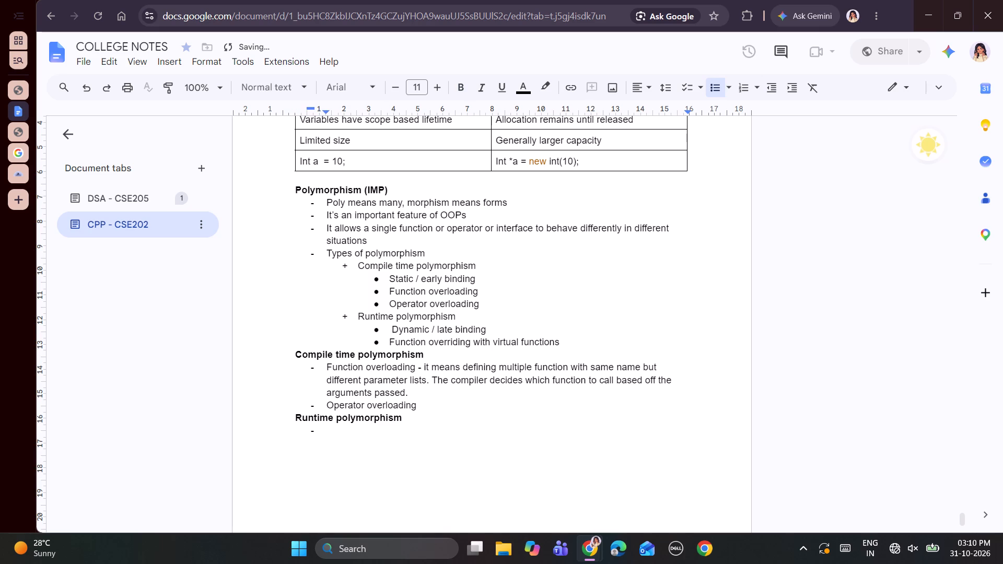
scroll(572, 369, up, 1)
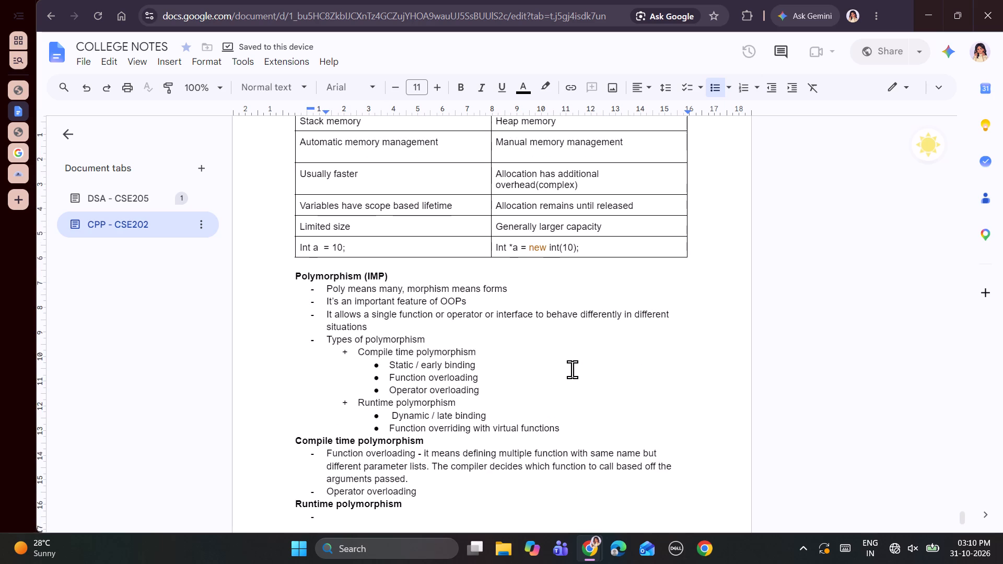
scroll(572, 369, up, 2)
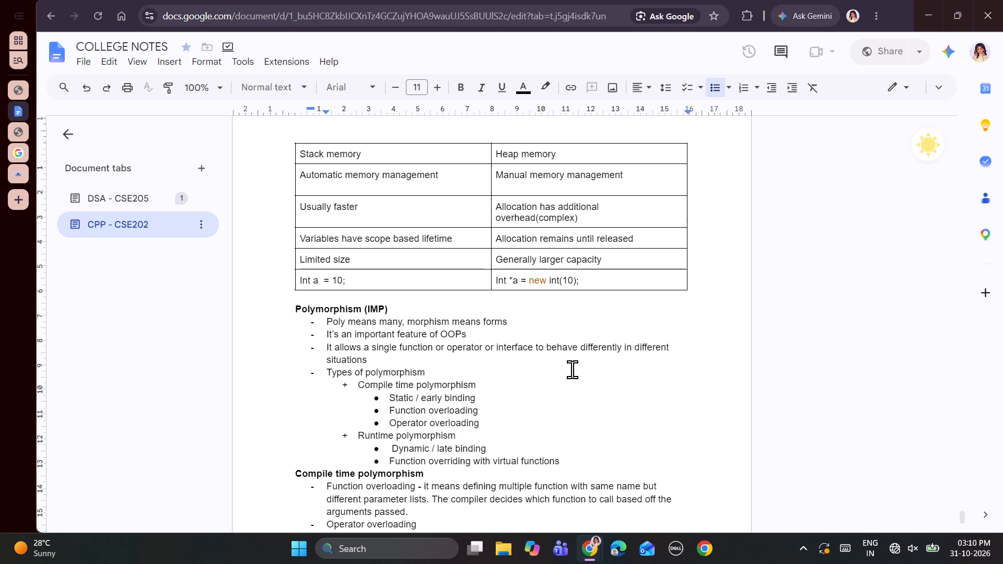
scroll(572, 369, down, 1)
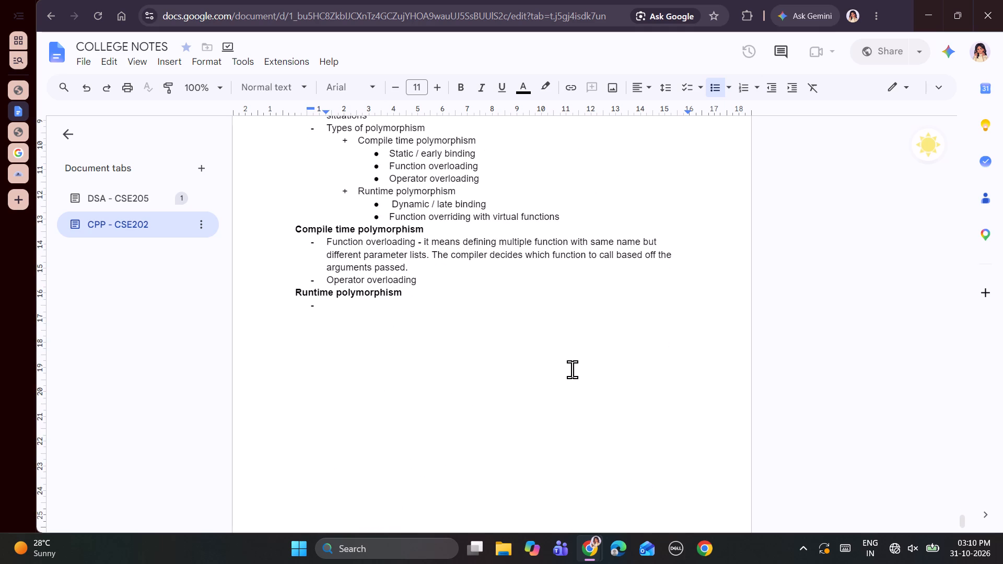
scroll(572, 369, down, 1)
text(function overriding)
key(space)
text(with)
key(space)
text(viruta)
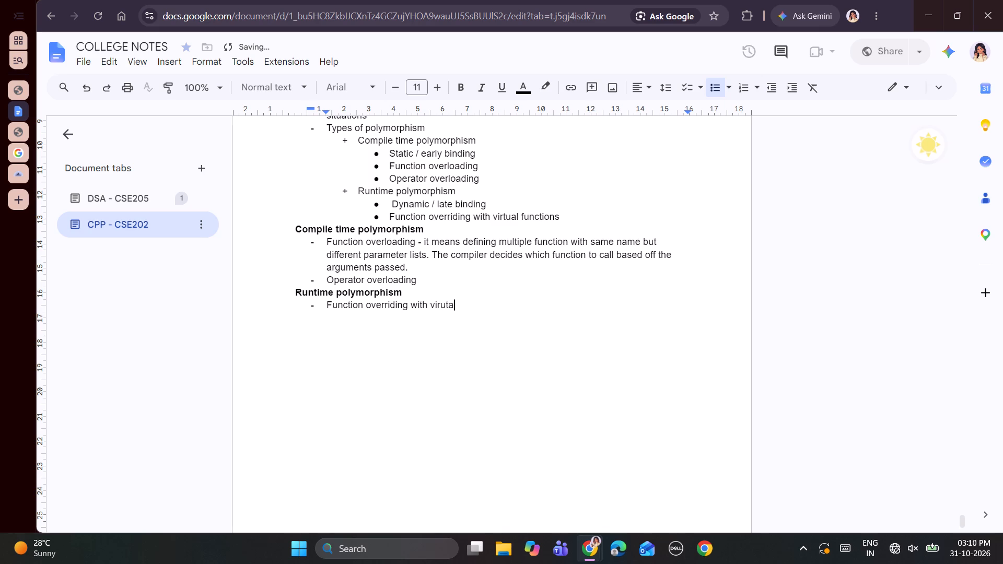
text(l functions -b)
key(BackSpace)
key(space)
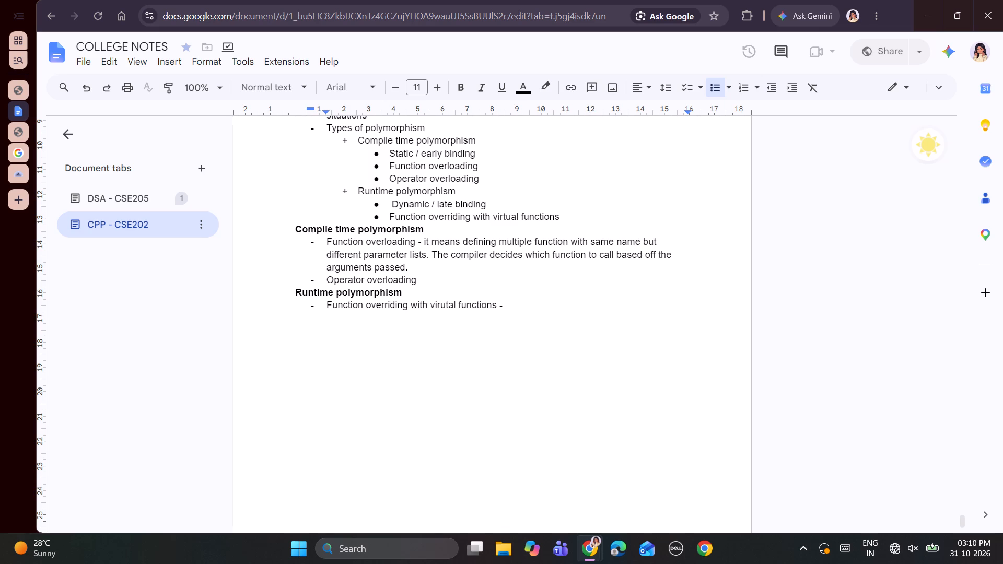
Remove "with virutal functions" from the new bullet so it reads "Function overriding - ".
key(Left)
key(Left)
key(Left)
key(ctrl+shift+Left)
key(ctrl+shift+Left)
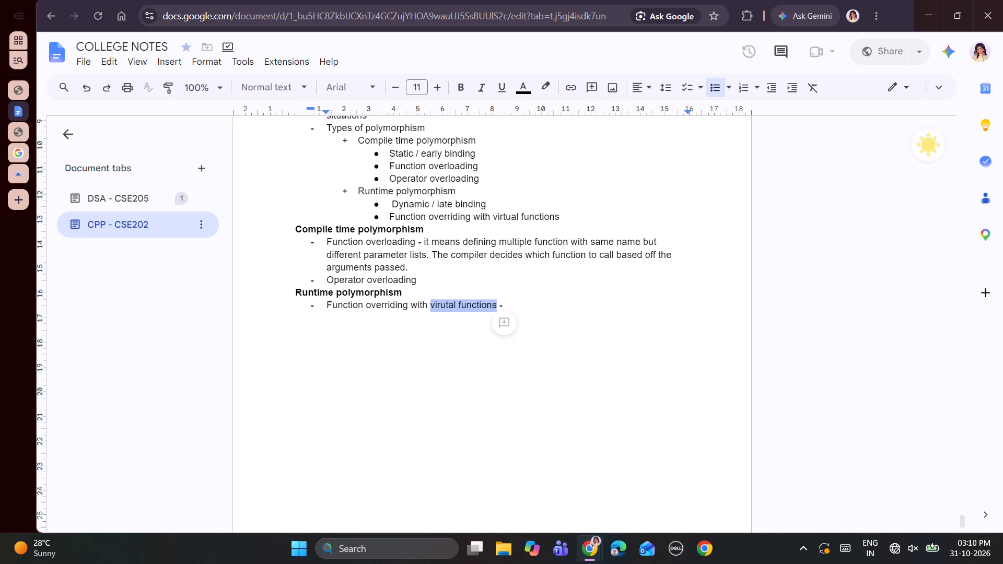
key(ctrl+shift+Left)
key(BackSpace)
key(Right)
key(space)
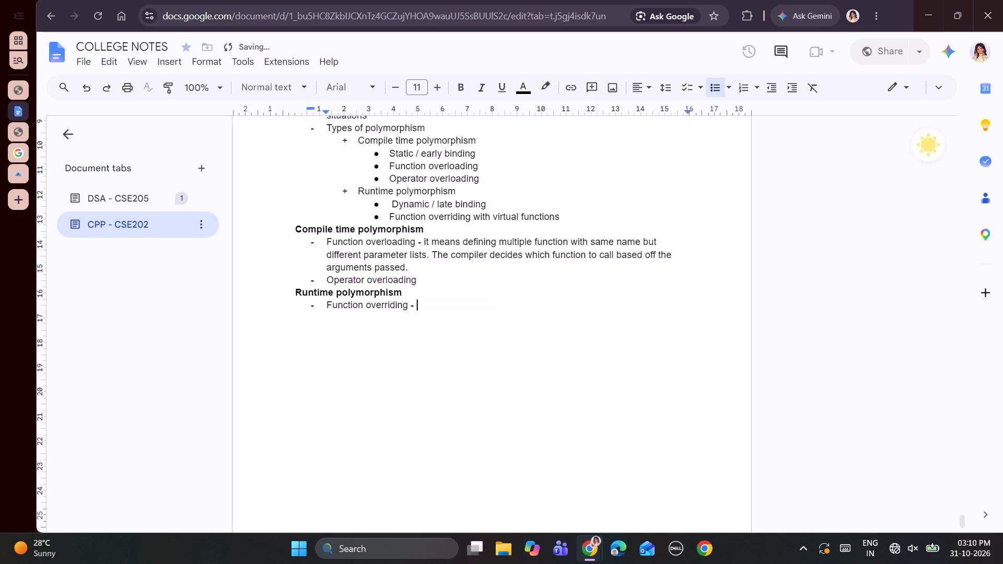
Explain function overriding with "it occur when a derived class provides it's own implementation of a function that is already defined".
text(it)
key(space)
text(occur h)
key(BackSpace)
text(when a)
key(space)
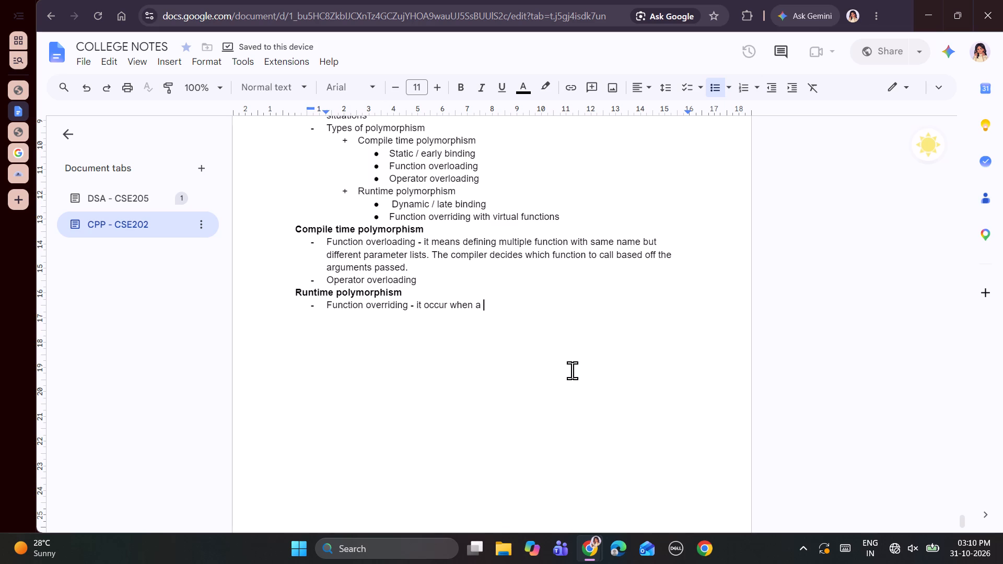
text(derived class)
key(space)
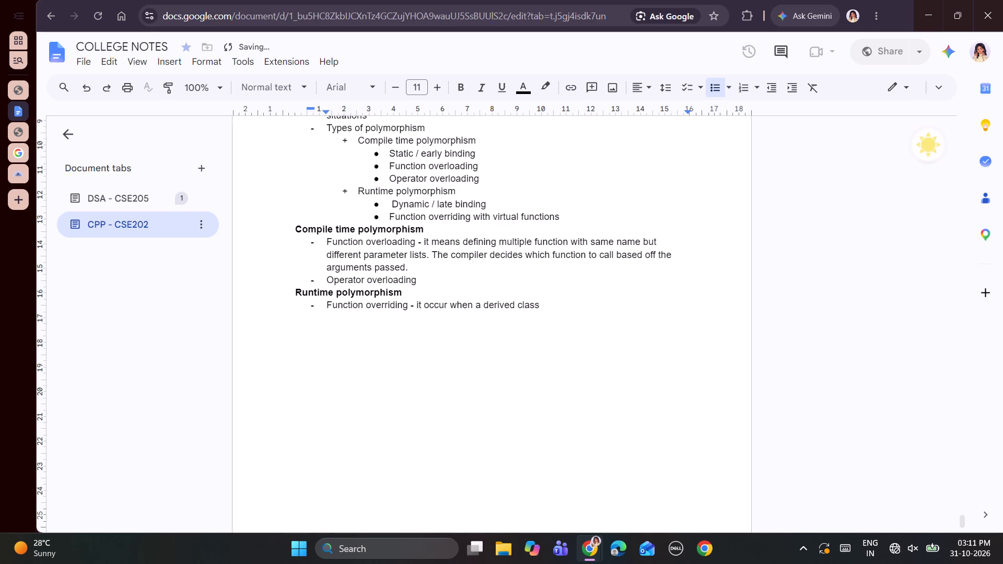
text(provides)
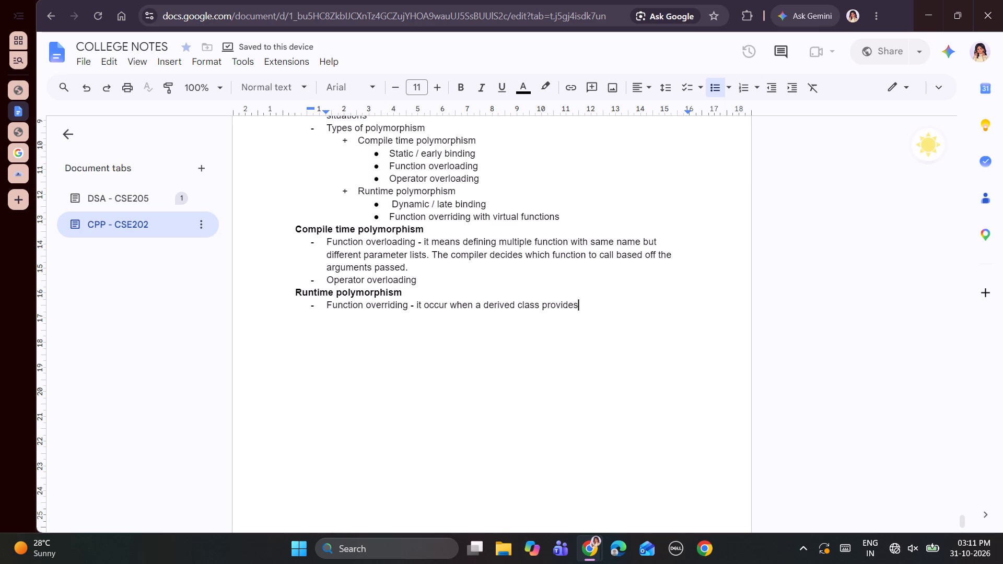
text(it)
key(BackSpace)
key(BackSpace)
key(space)
text(it's own implementation of a)
key(space)
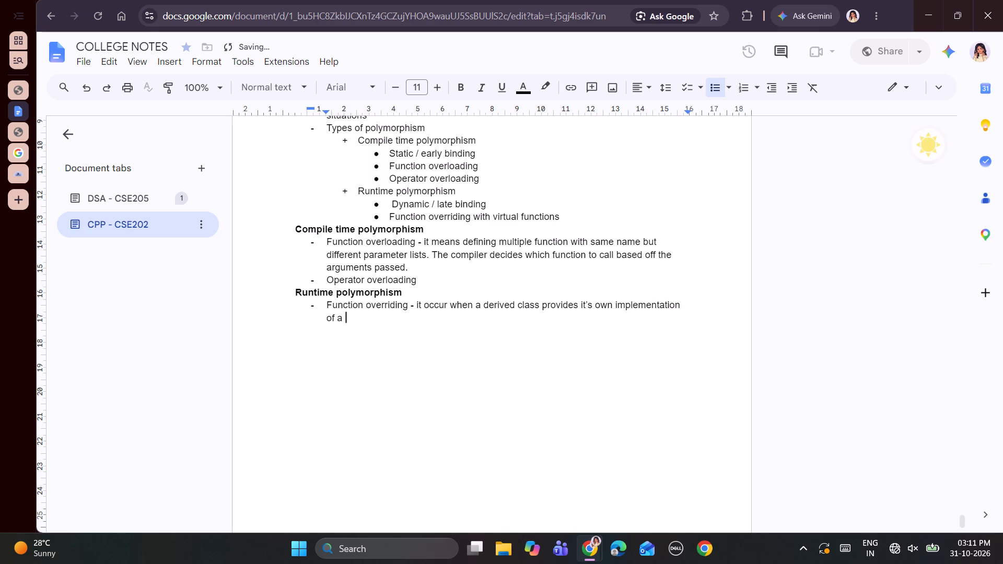
text(function)
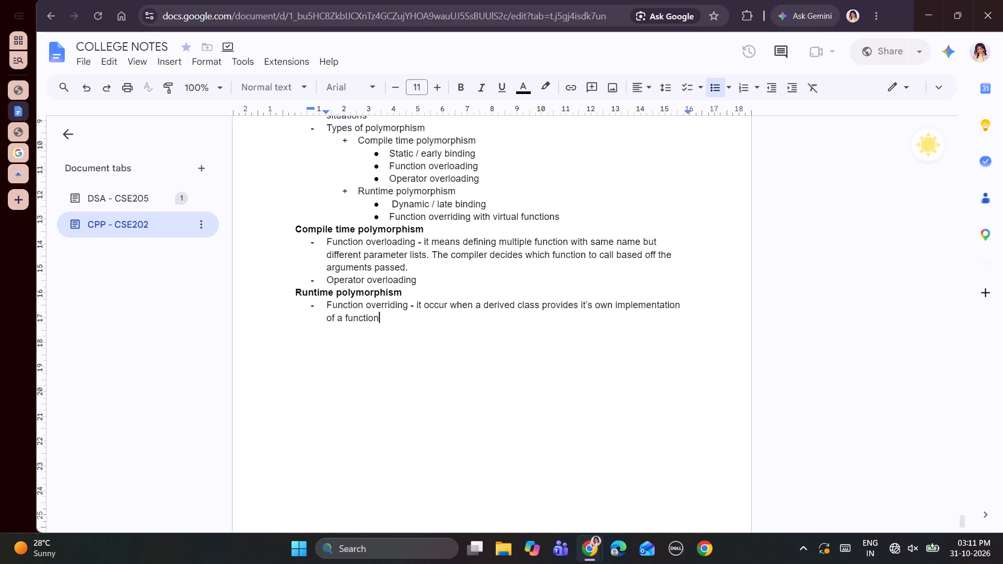
key(space)
text(that is already defined)
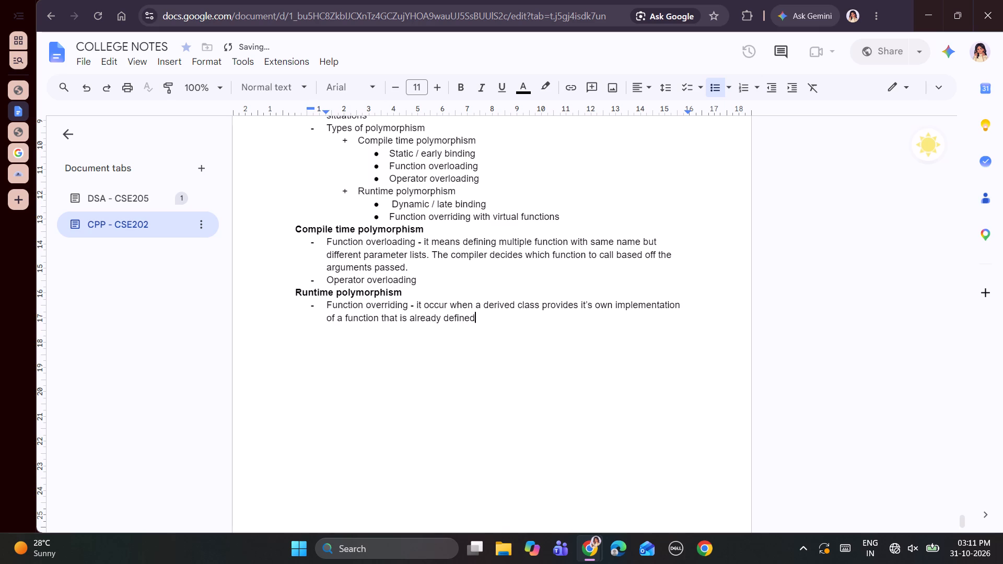
key(Return)
key(BackSpace)
key(BackSpace)
key(BackSpace)
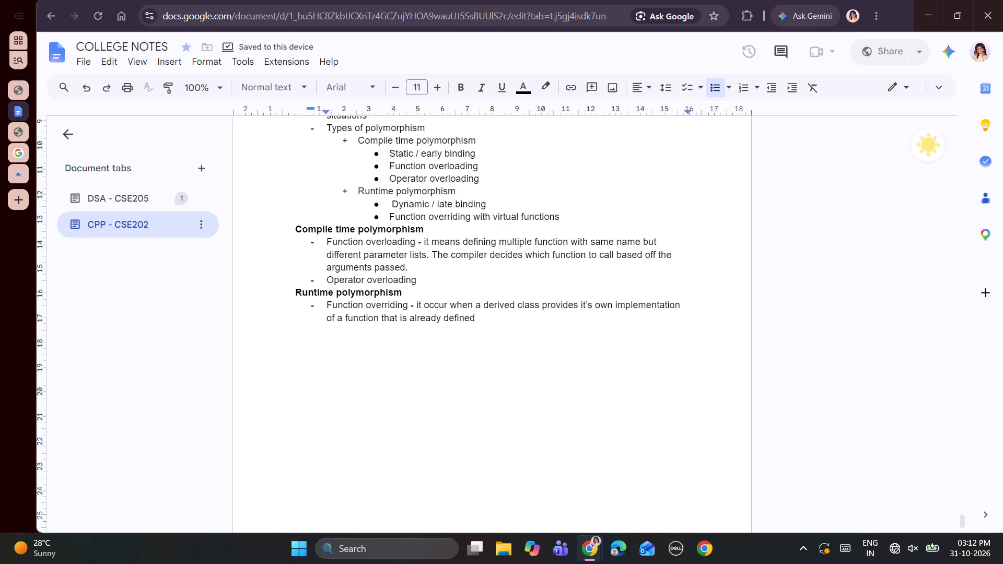
Finish the function overriding explanation with "in it's base class using the same function signature.".
key(space)
text(in it;s)
key(space)
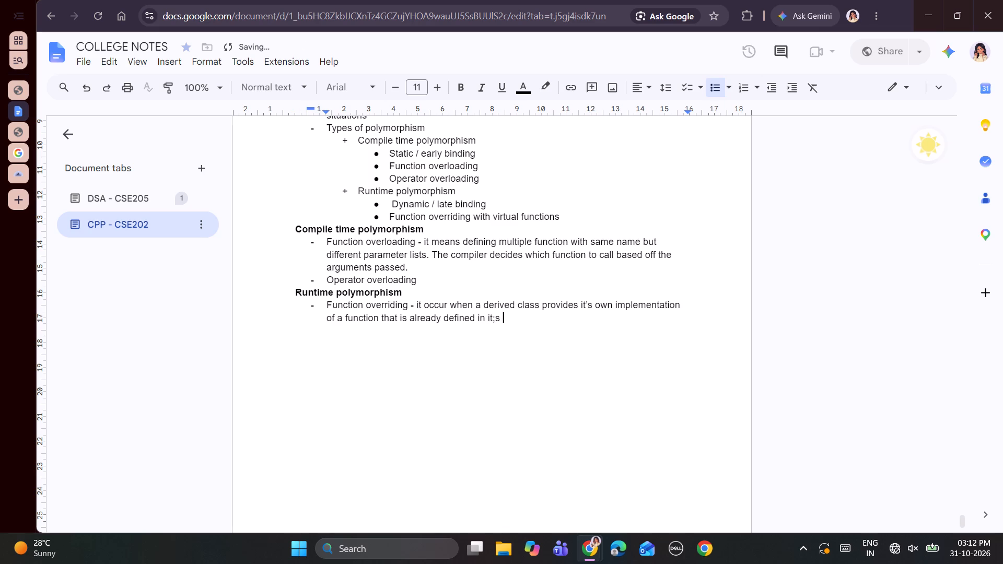
key(BackSpace)
key(BackSpace)
key(BackSpace)
text('s base class)
key(space)
text(using th e)
key(BackSpace)
key(BackSpace)
text(e same)
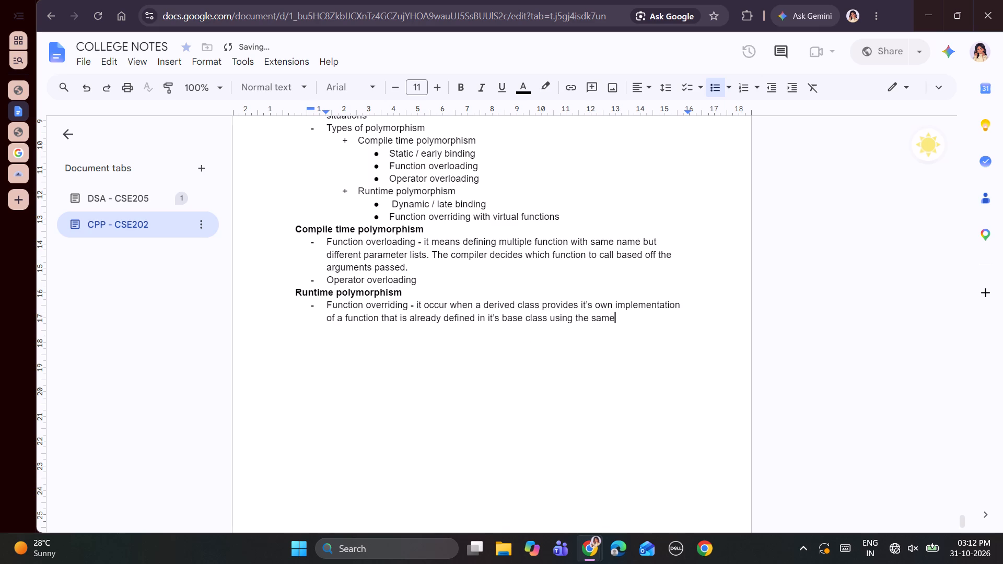
key(space)
text(function)
key(space)
key(d)
key(BackSpace)
text(signature)
key(period)
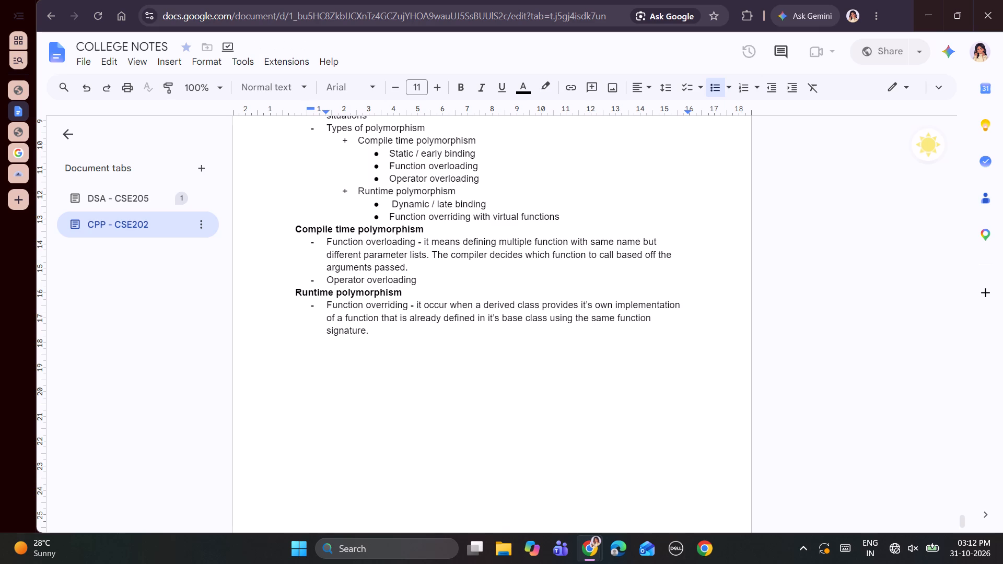
Skim through the DSA - CSE205 notes.
click(125, 199)
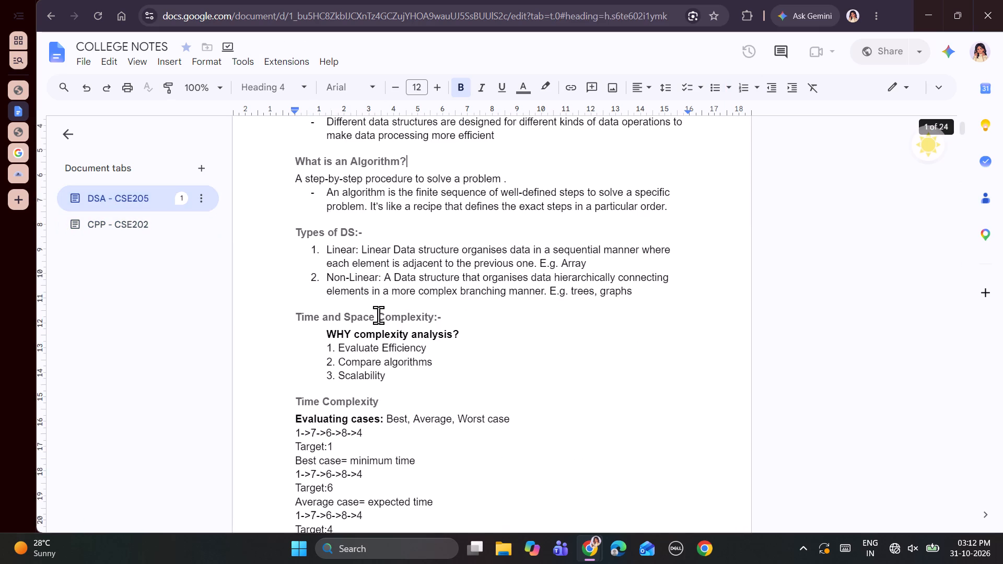
scroll(381, 318, down, 20)
scroll(381, 318, down, 20)
scroll(381, 318, down, 11)
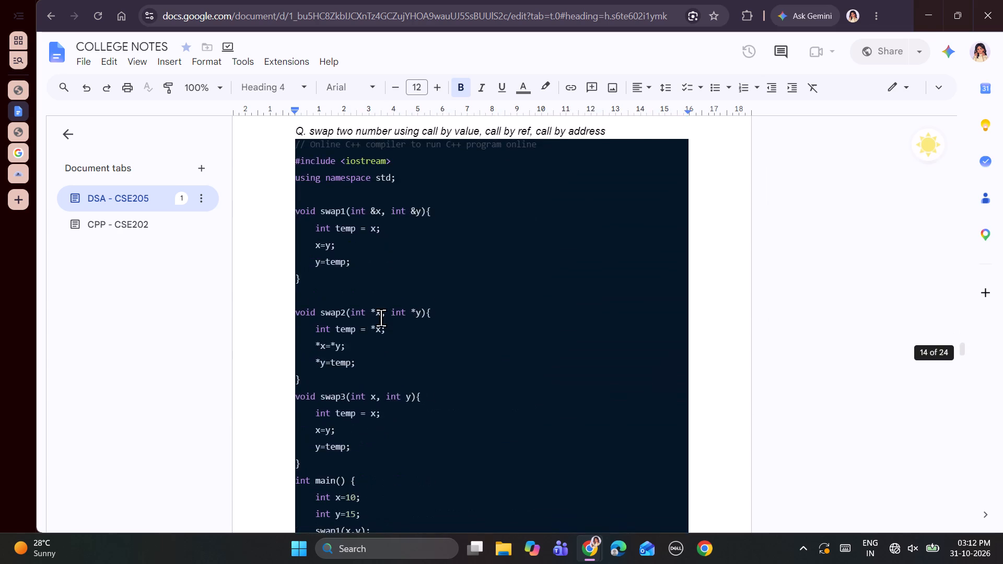
scroll(381, 318, down, 20)
scroll(381, 318, down, 12)
scroll(381, 318, up, 7)
scroll(381, 318, down, 3)
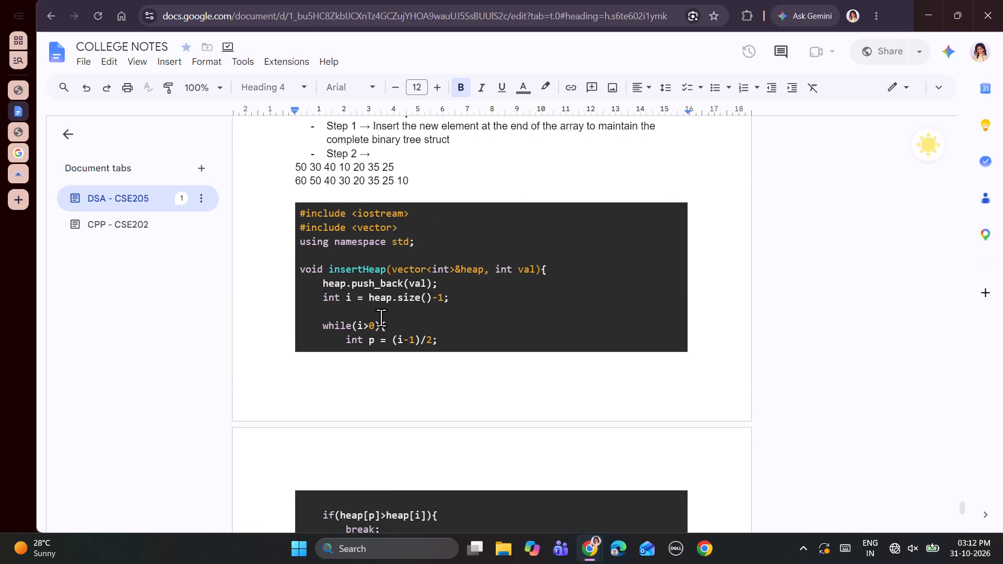
In the CPP - CSE202 notes, give class A's show() the parameters "int a, int b" in the example where C inherits from B.
click(113, 222)
scroll(510, 421, up, 2)
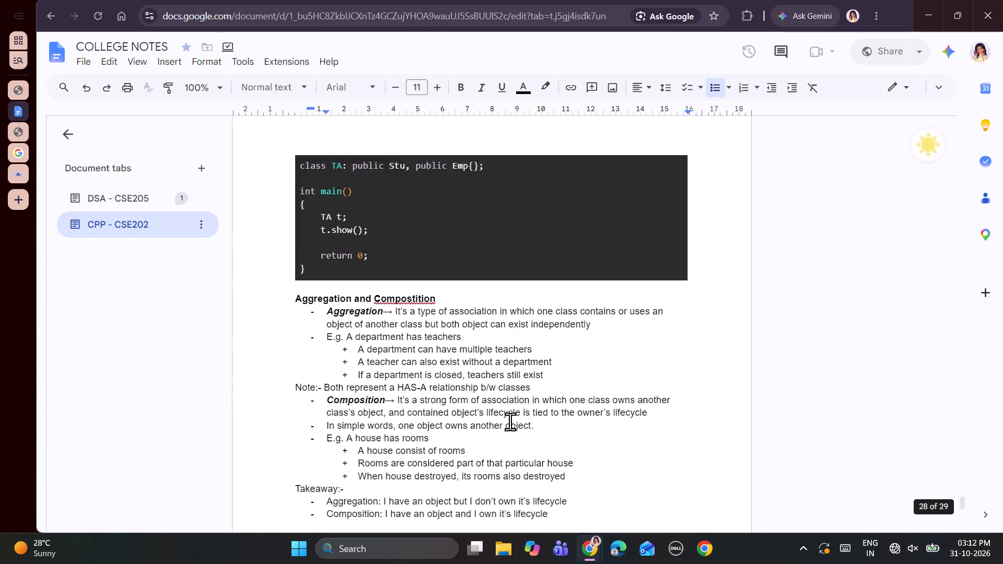
scroll(510, 421, up, 5)
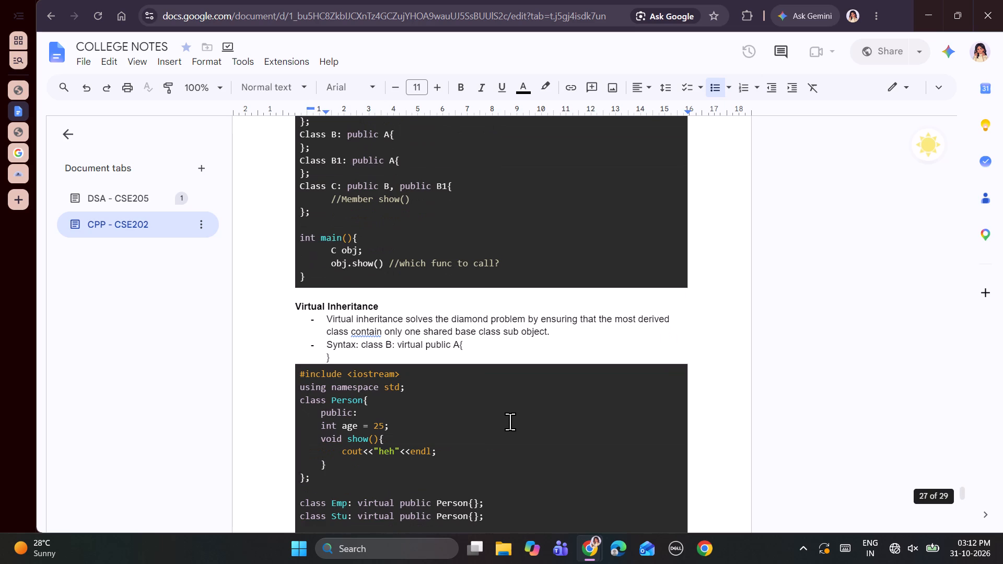
scroll(510, 421, up, 4)
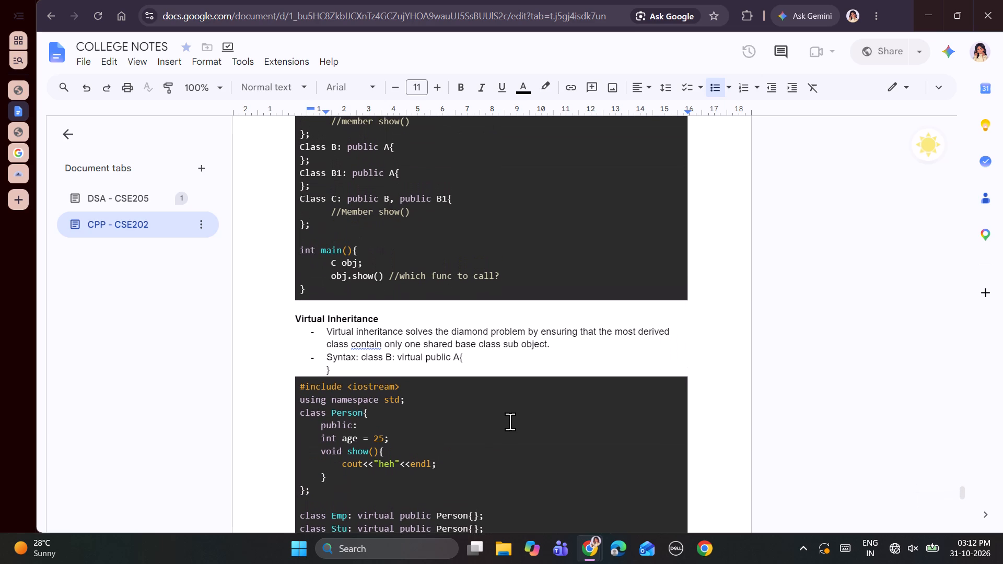
scroll(510, 421, up, 2)
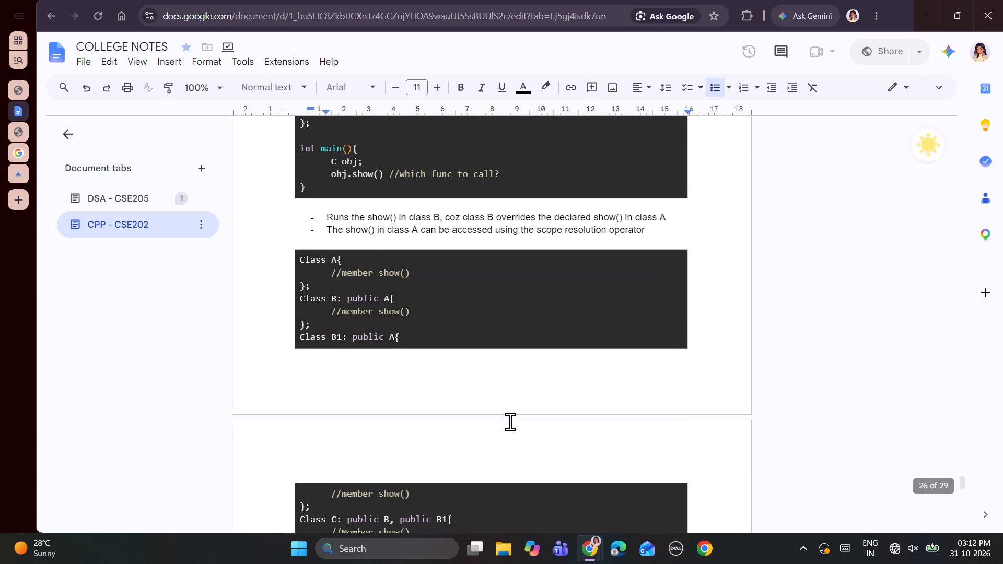
scroll(510, 421, up, 2)
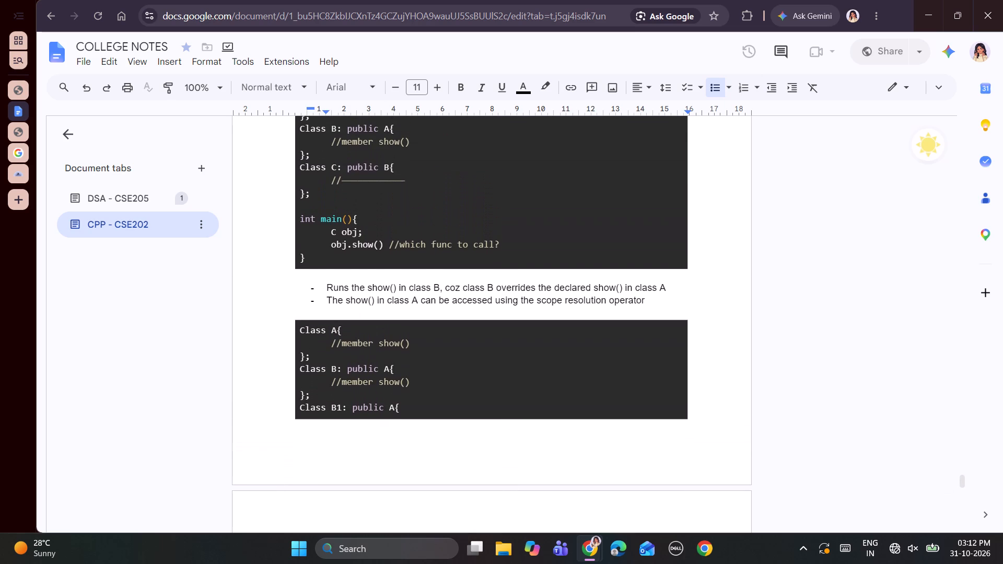
scroll(510, 421, up, 1)
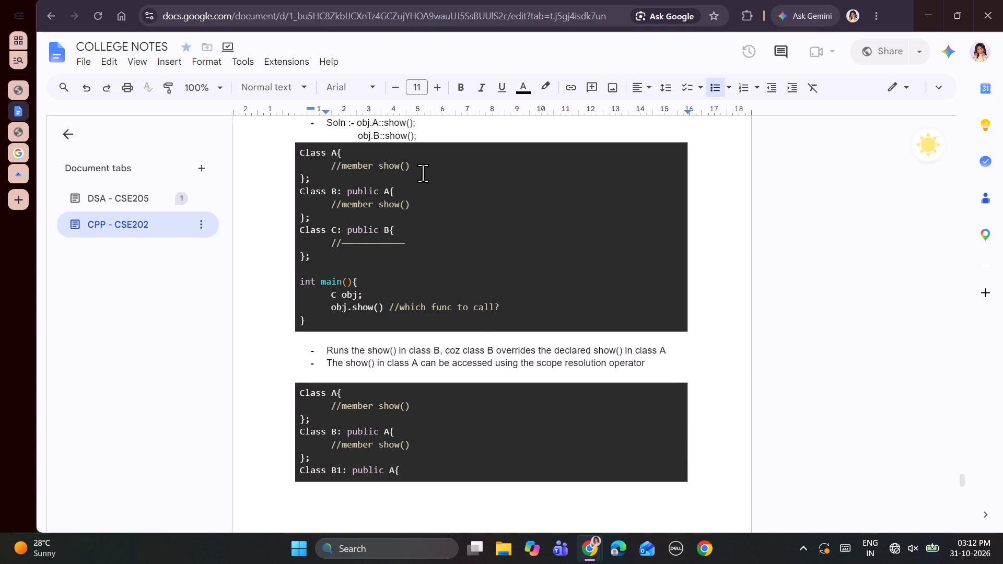
click(404, 165)
text(int a)
key(space)
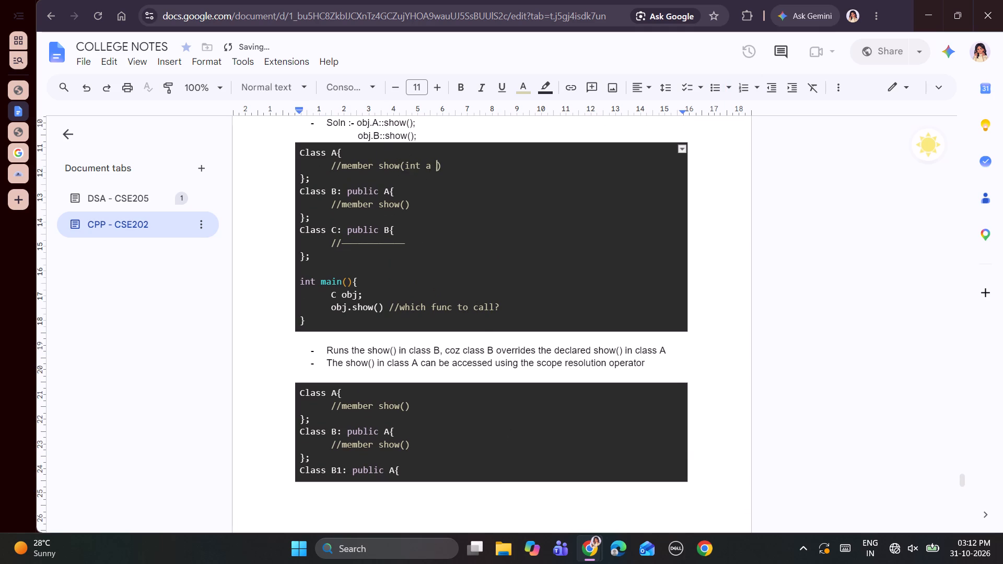
key(BackSpace)
text(, int b)
Give class B's show() in the same example the parameters "int a, int b, int c".
click(405, 208)
text(int a)
key(space)
key(BackSpace)
text(, int b, int c)
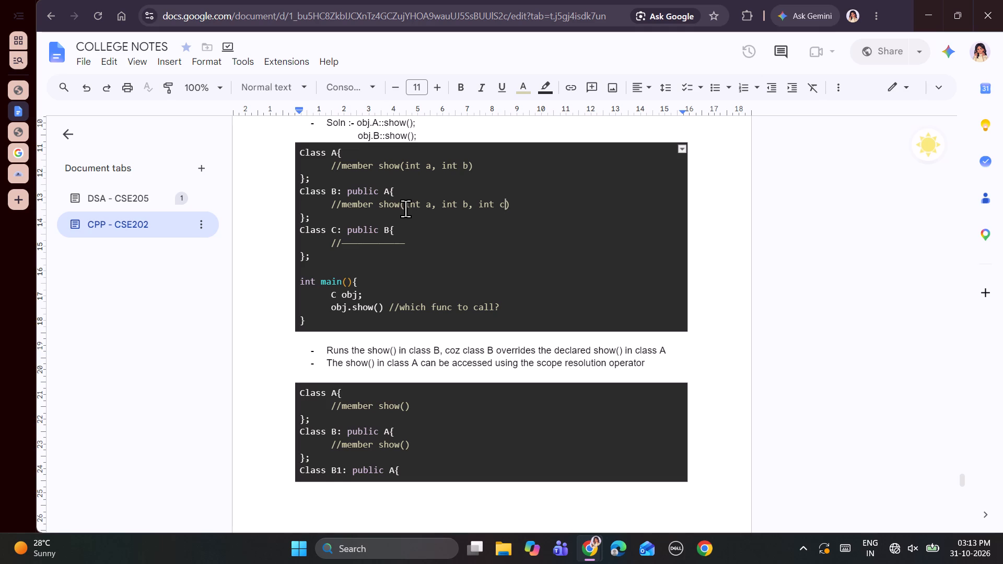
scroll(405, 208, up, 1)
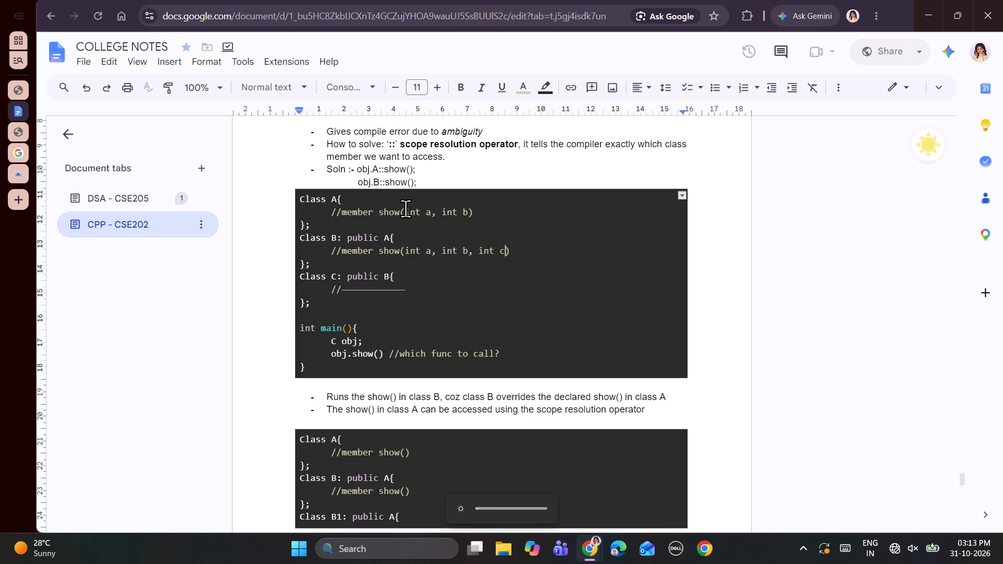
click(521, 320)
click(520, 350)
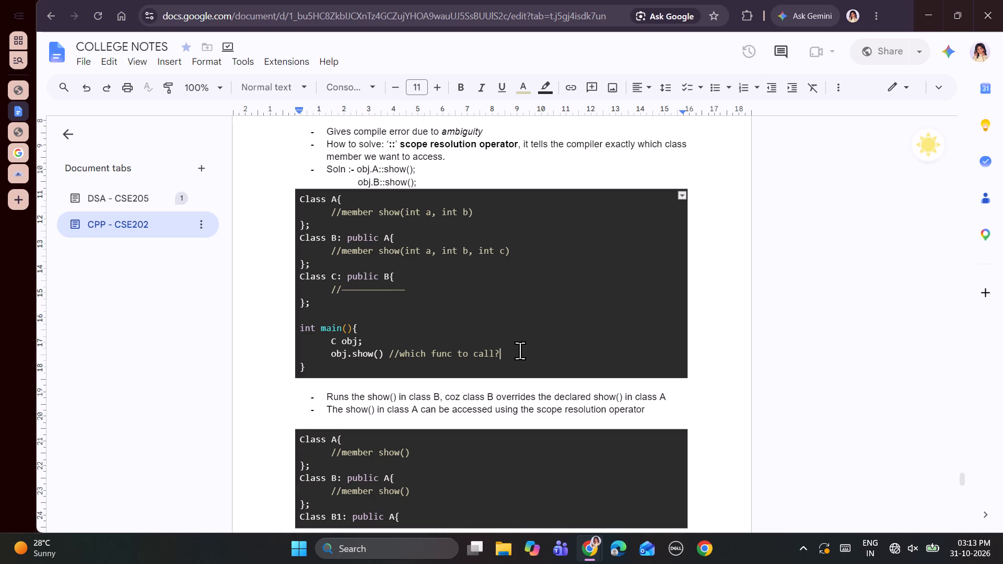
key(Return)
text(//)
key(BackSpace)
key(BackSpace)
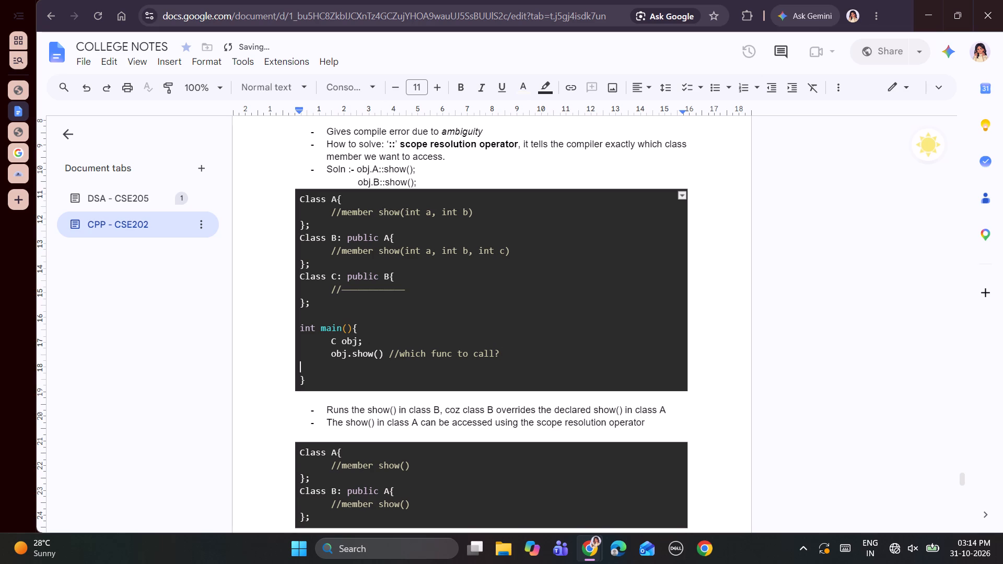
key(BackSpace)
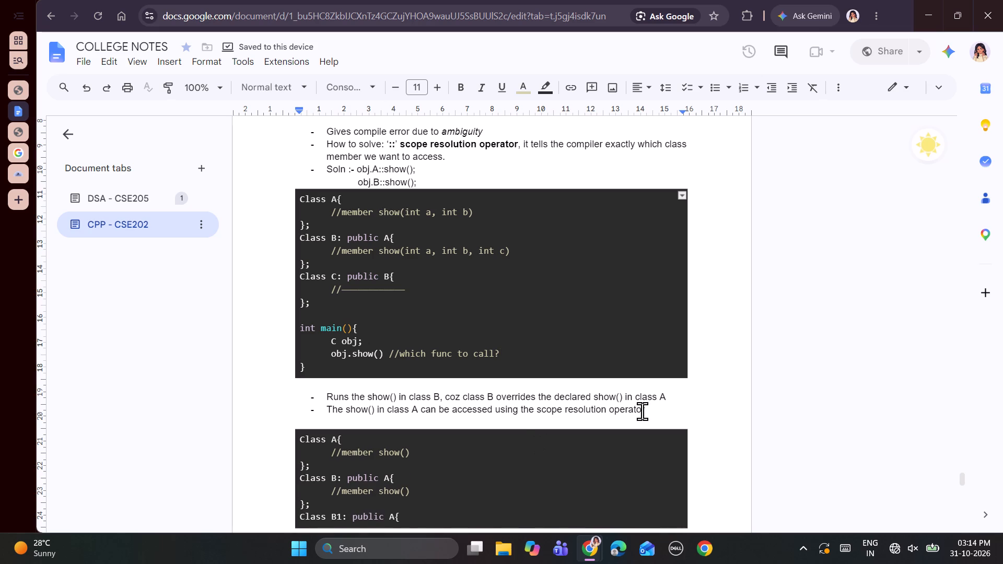
After the scope resolution bullet, add "But the show() in class A will not be accessed if the show() in main() has the parameters required for".
click(665, 409)
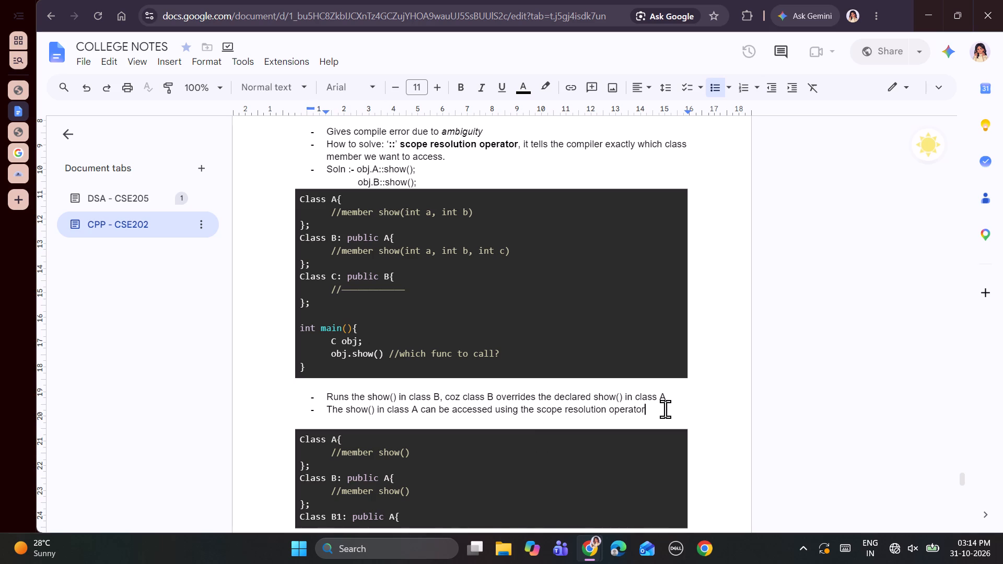
key(Return)
text(but the)
key(space)
text(show() in class)
key(space)
text(A will not be accessed if)
key(space)
text(the show() in main() has)
key(space)
text(the parameters required for)
key(space)
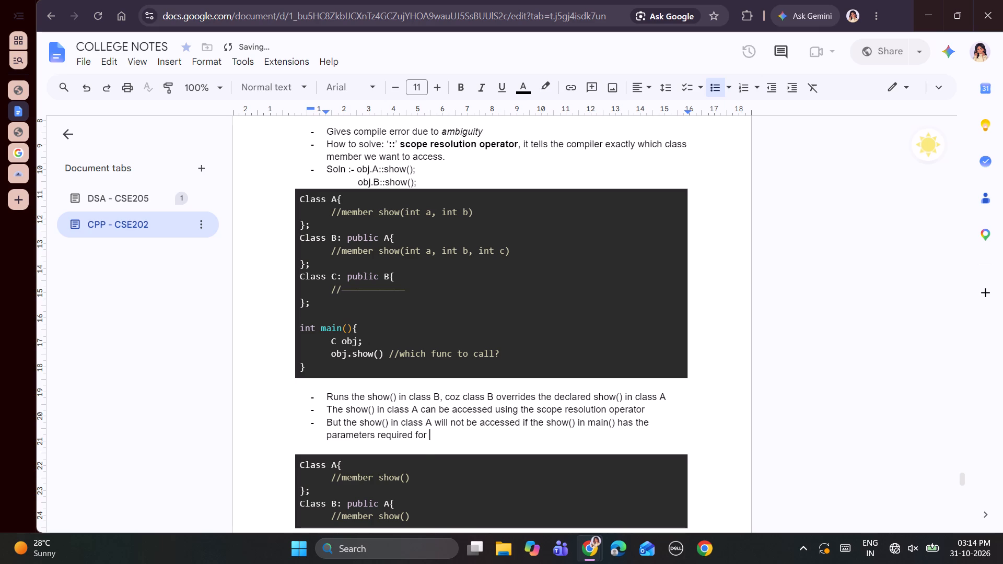
Finish the new bullet with "show() in class A instead of class B".
text(show() in class @)
key(shift+BackSpace)
text(A instead of class D)
key(shift+BackSpace)
key(shift+b)
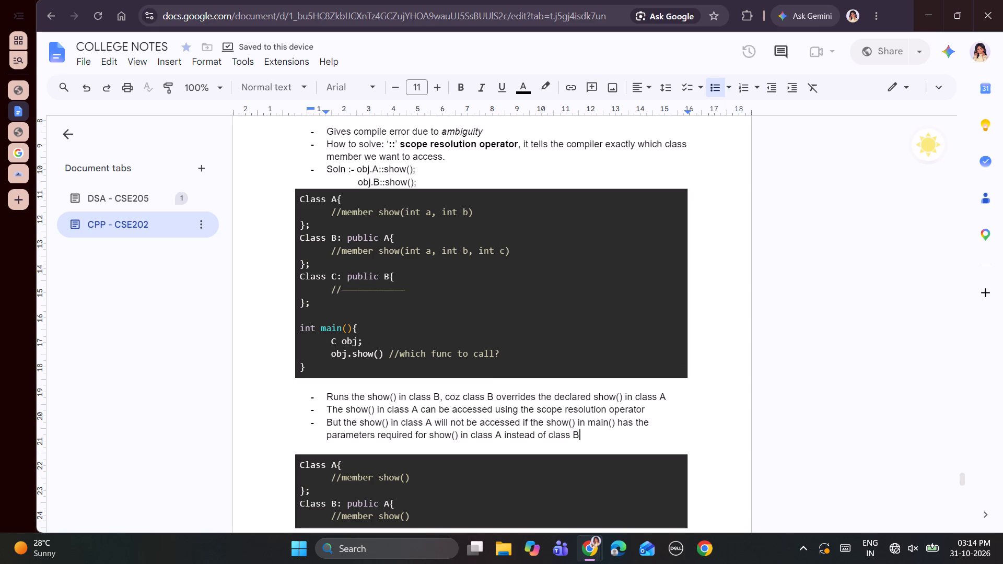
Add another bullet below it reading "That is the difference between overriding and over".
key(Return)
text(That s)
key(BackSpace)
text(is the difference w)
key(BackSpace)
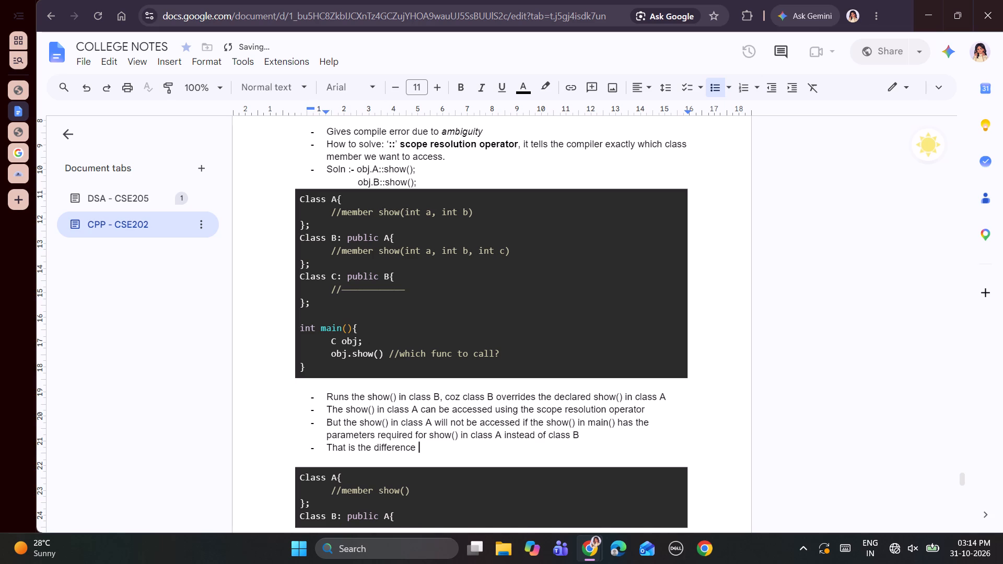
text(bete)
key(BackSpace)
text(ween overriging)
key(BackSpace)
key(BackSpace)
key(BackSpace)
key(BackSpace)
text(ding and over)
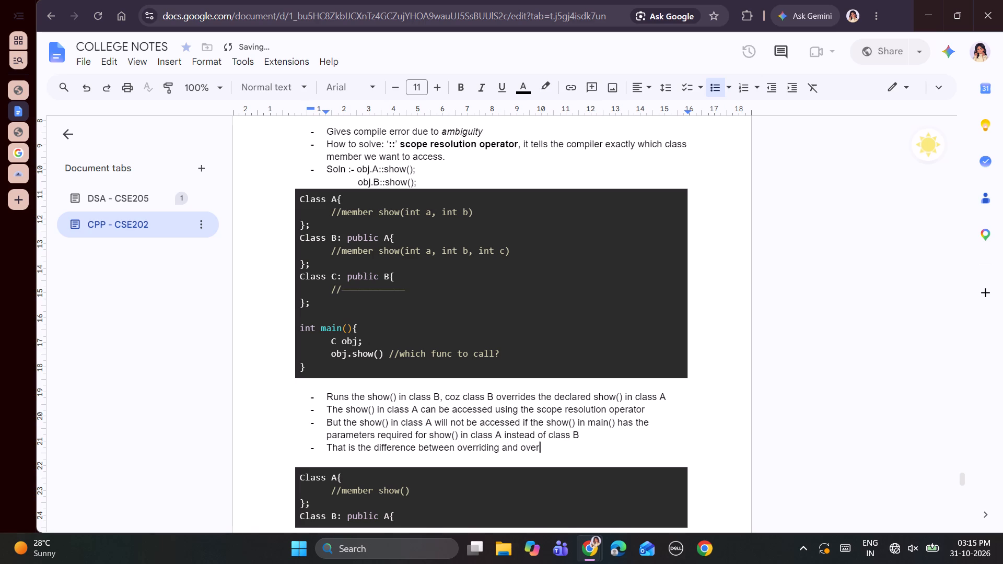
Complete the last bullet's unfinished word with "loading" so it ends in "overriding and overloading".
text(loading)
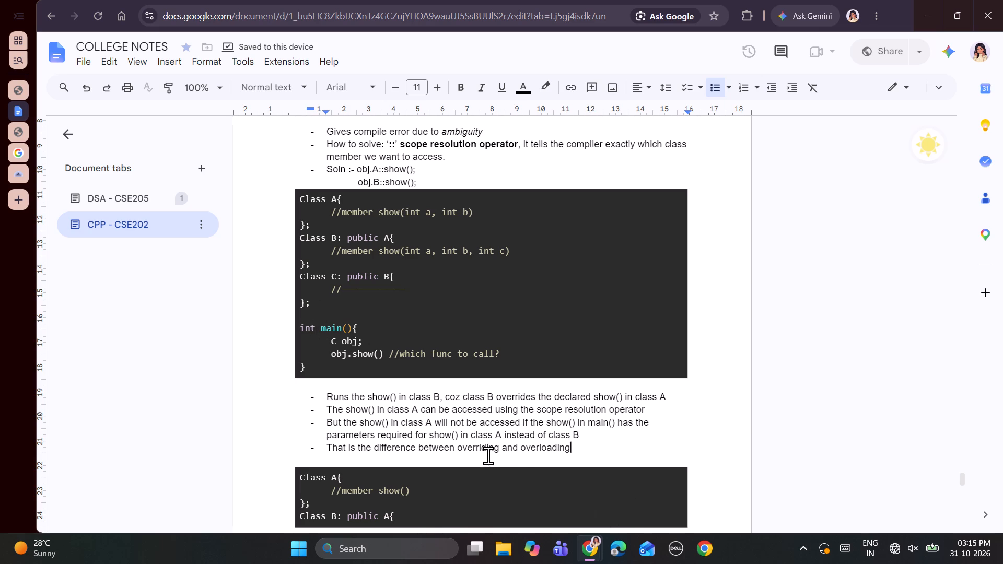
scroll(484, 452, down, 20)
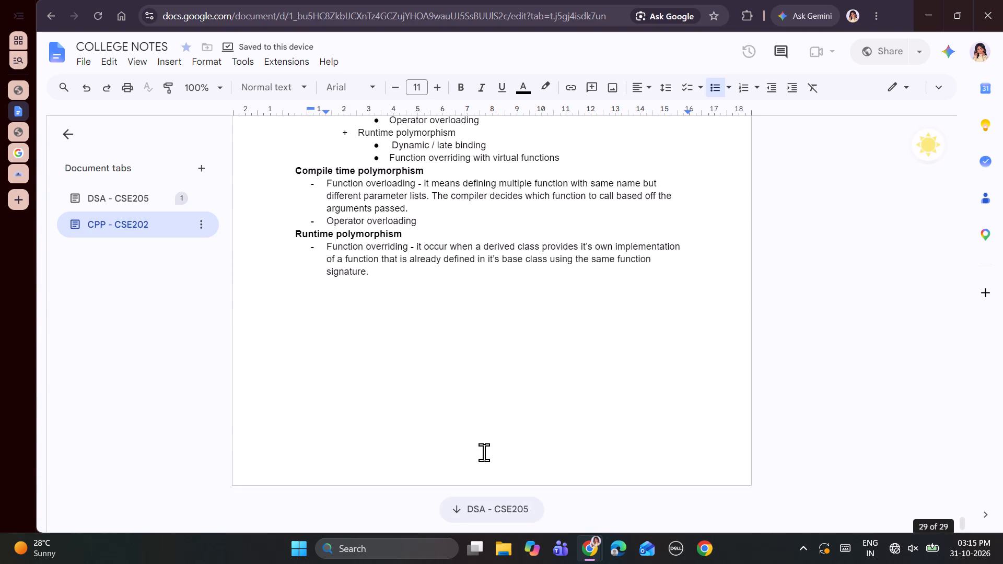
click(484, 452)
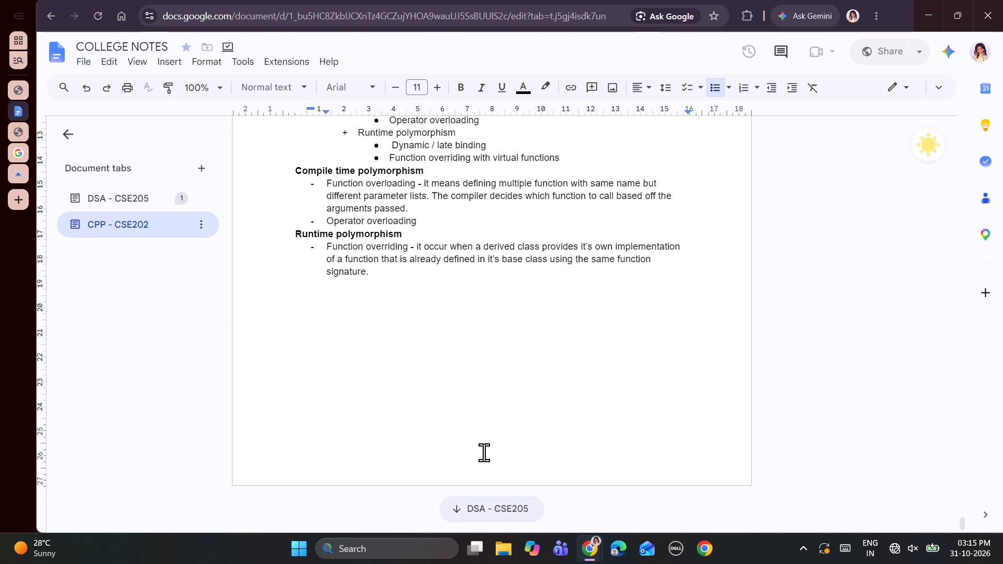
Search the web for "cpp compiler" in a new browser tab.
click(26, 199)
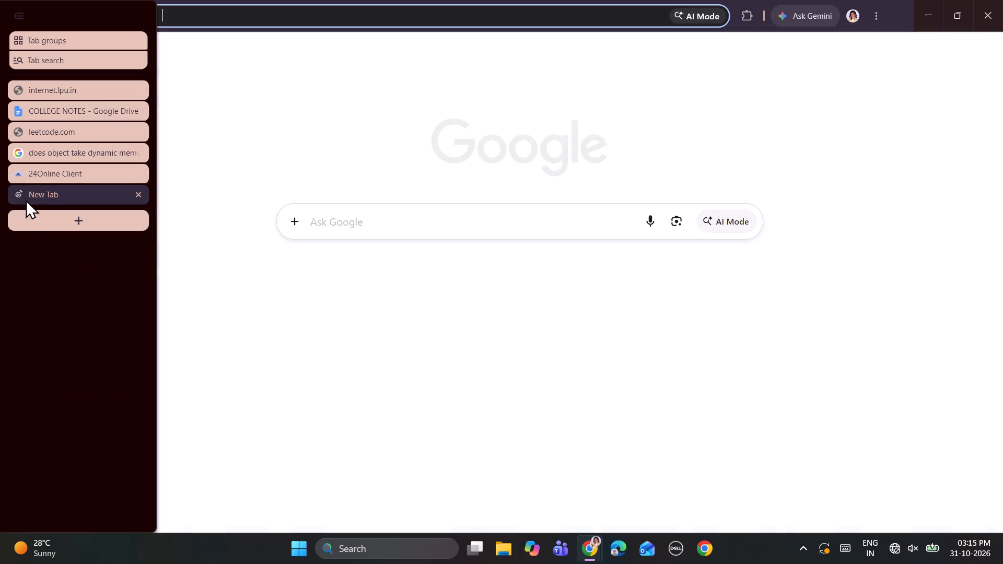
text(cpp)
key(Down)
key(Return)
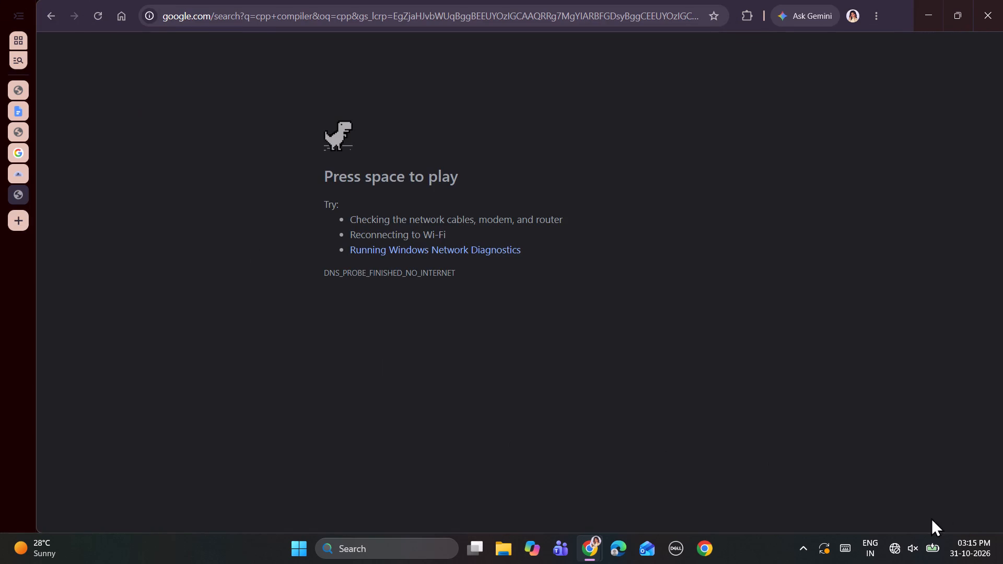
Connect the computer to the "LPU Wireless" Wi-Fi network.
click(897, 548)
click(832, 306)
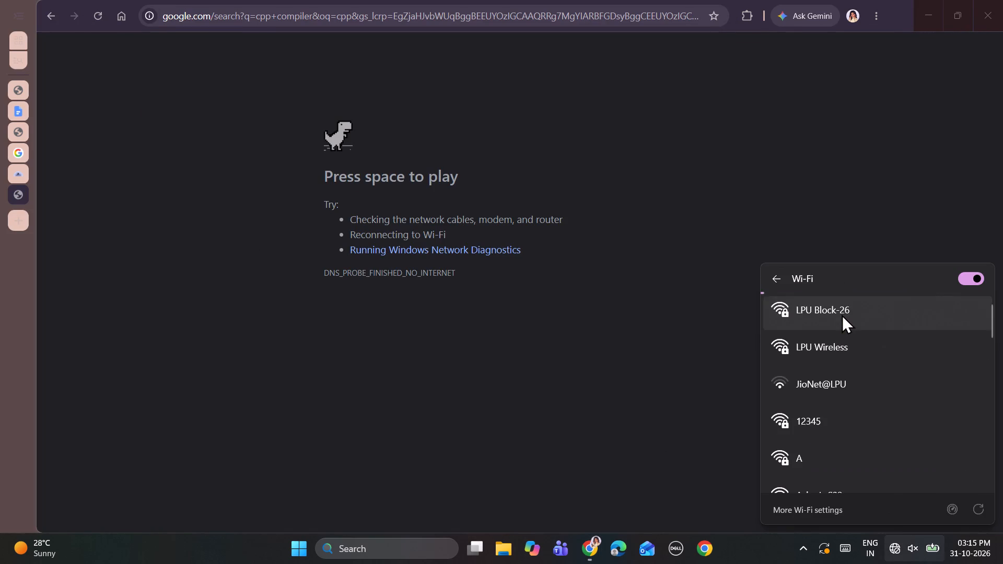
click(843, 340)
click(919, 401)
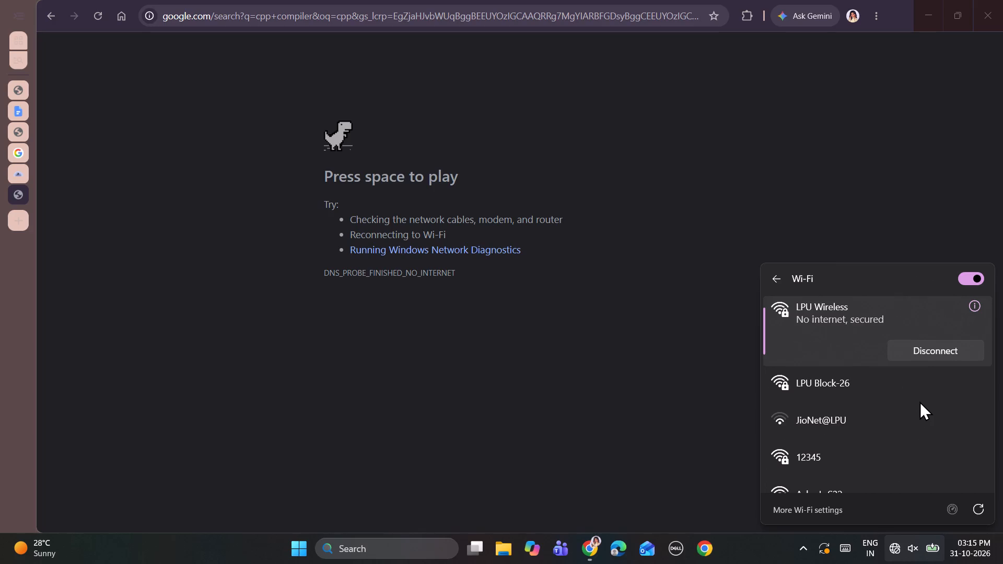
Load internet.lpu.in in the 24Online Client tab and check the Wi-Fi connection.
click(20, 172)
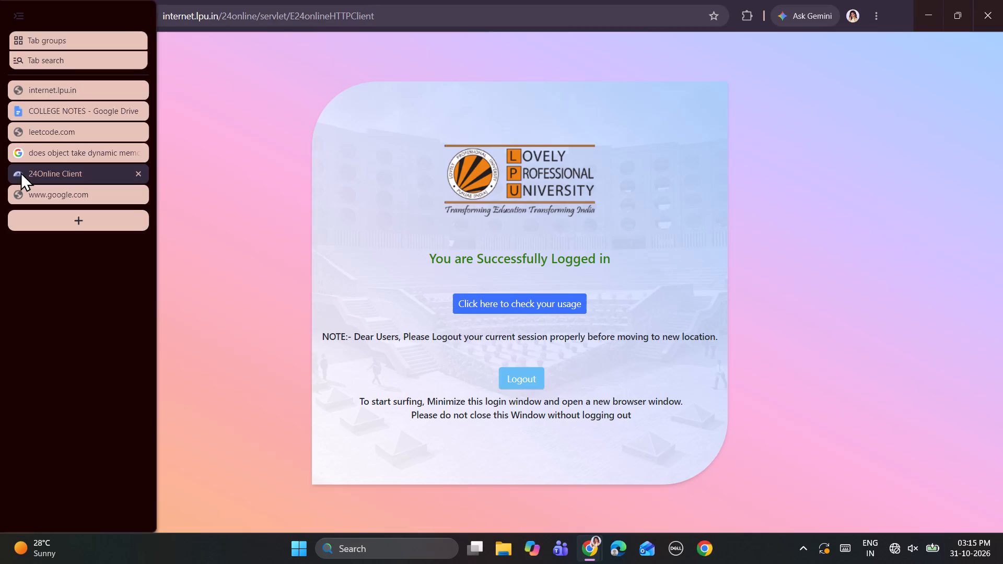
click(357, 12)
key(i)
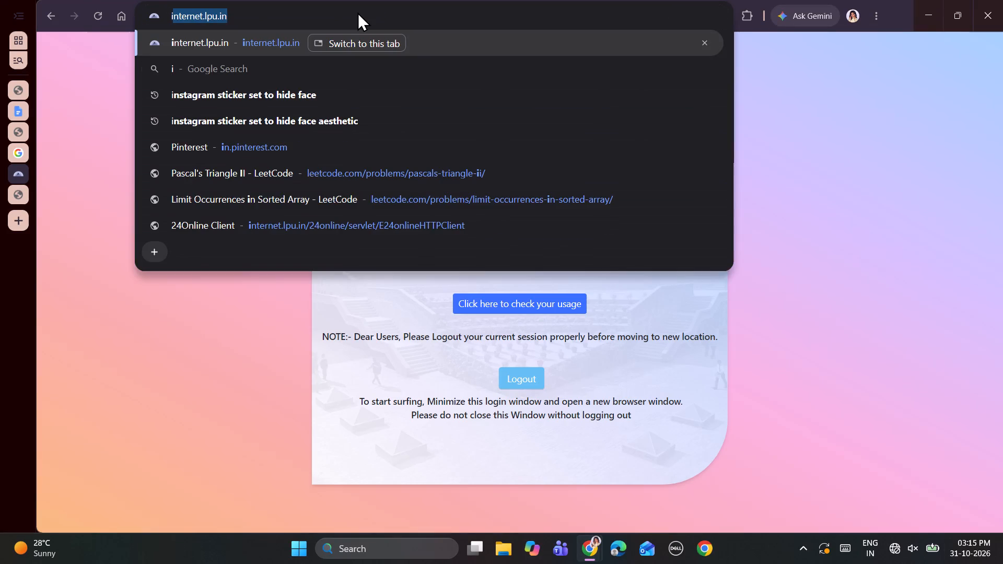
key(Return)
click(901, 559)
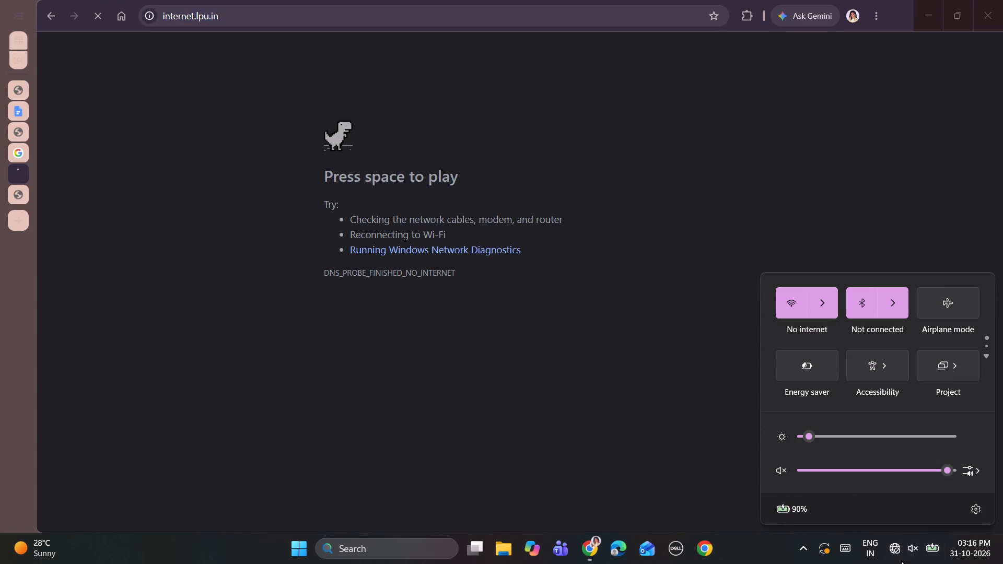
click(823, 318)
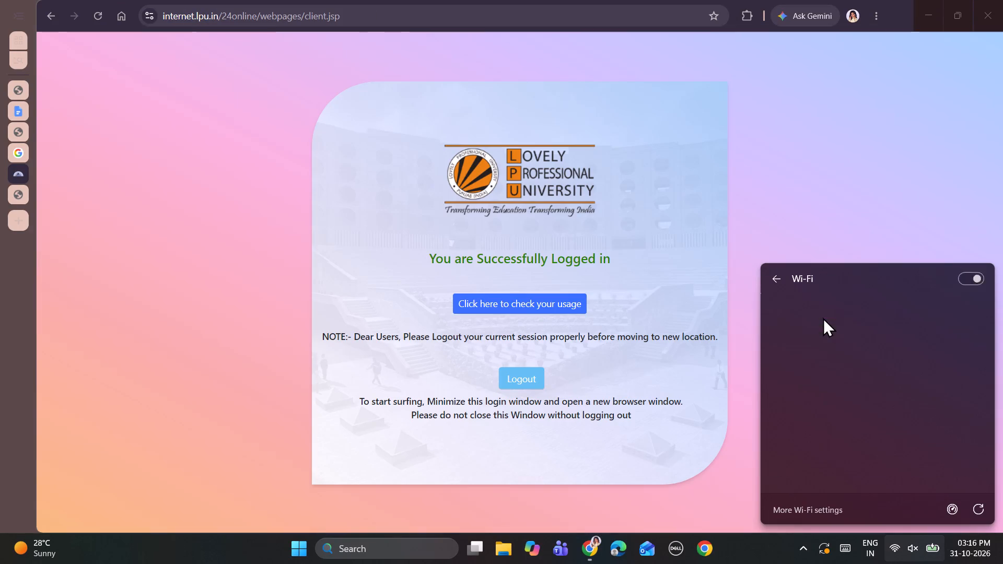
click(634, 158)
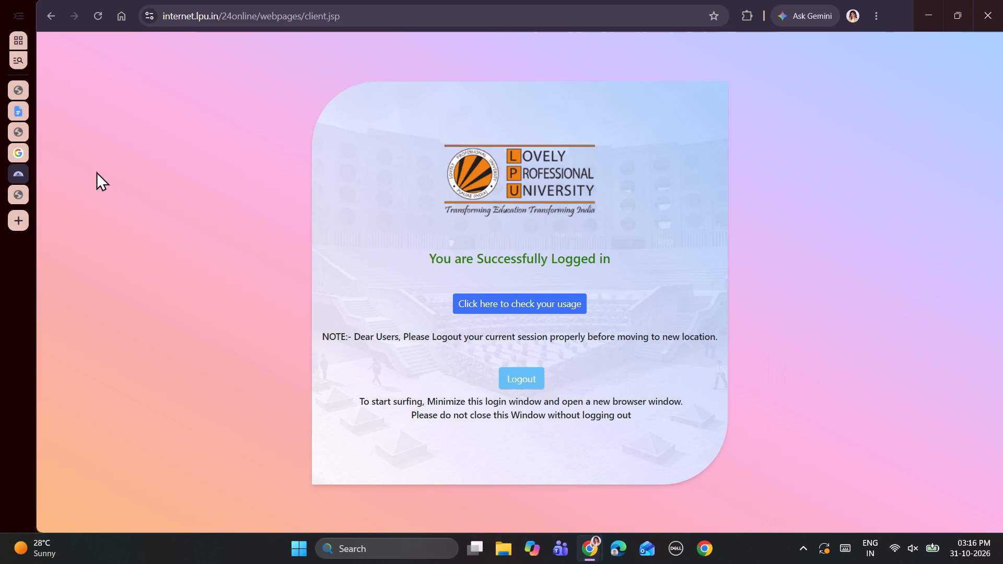
Reload the "cpp compiler" search and open OnlineGDB's Online C++ Compiler from the results.
click(43, 191)
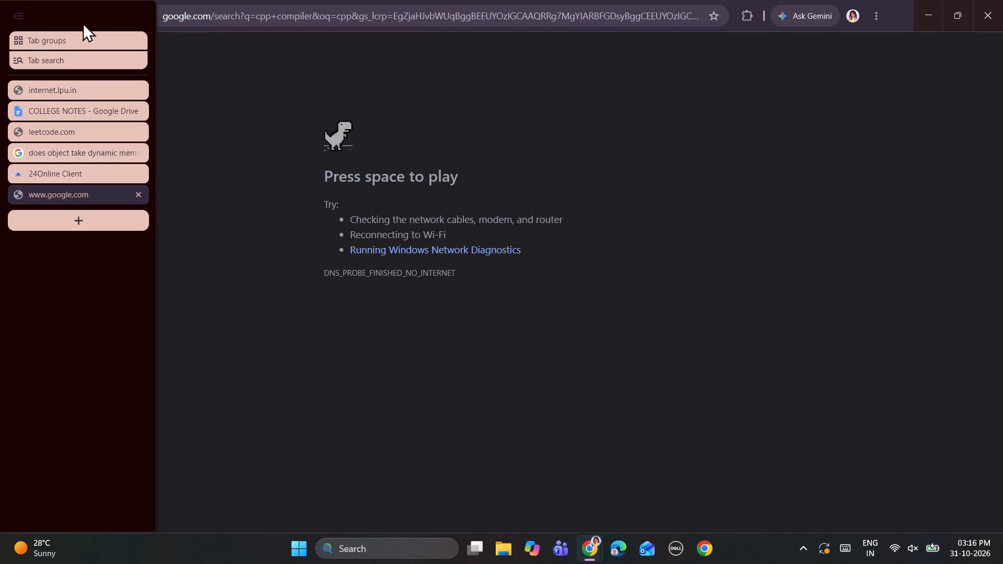
click(102, 11)
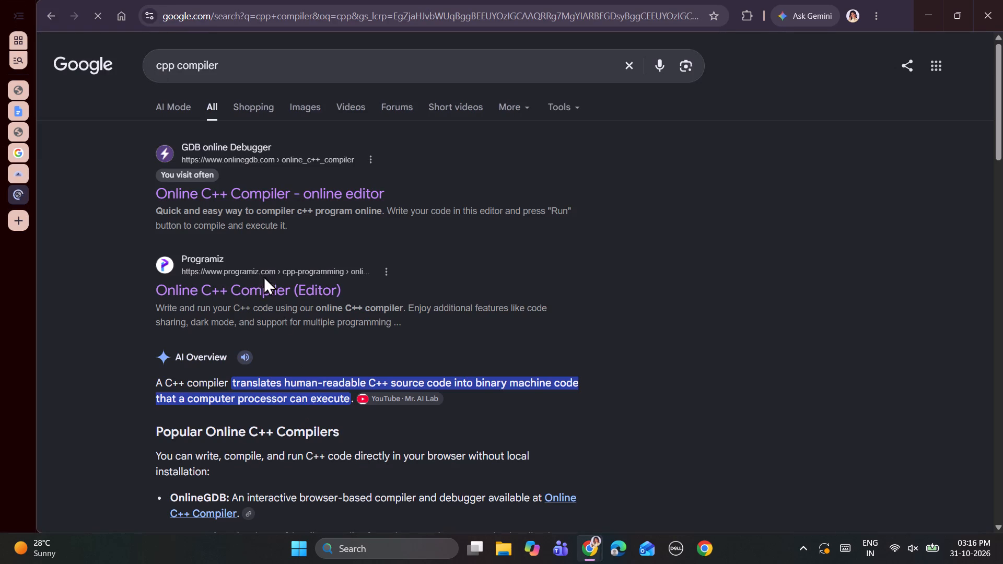
double_click(264, 190)
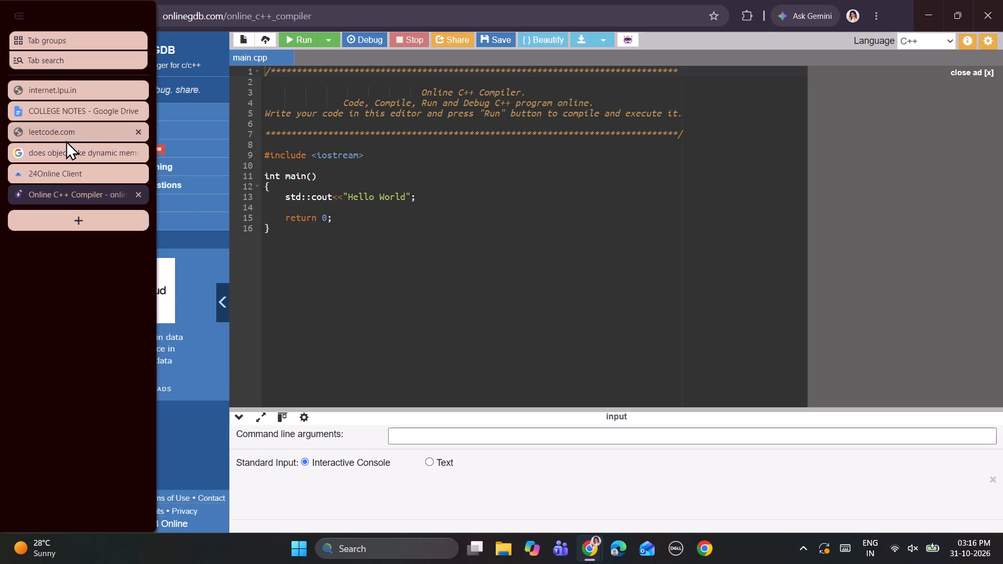
Load the LeetCode profile in its browser tab and look through the submission calendar and recently solved problems.
click(66, 140)
click(271, 22)
key(semicolon)
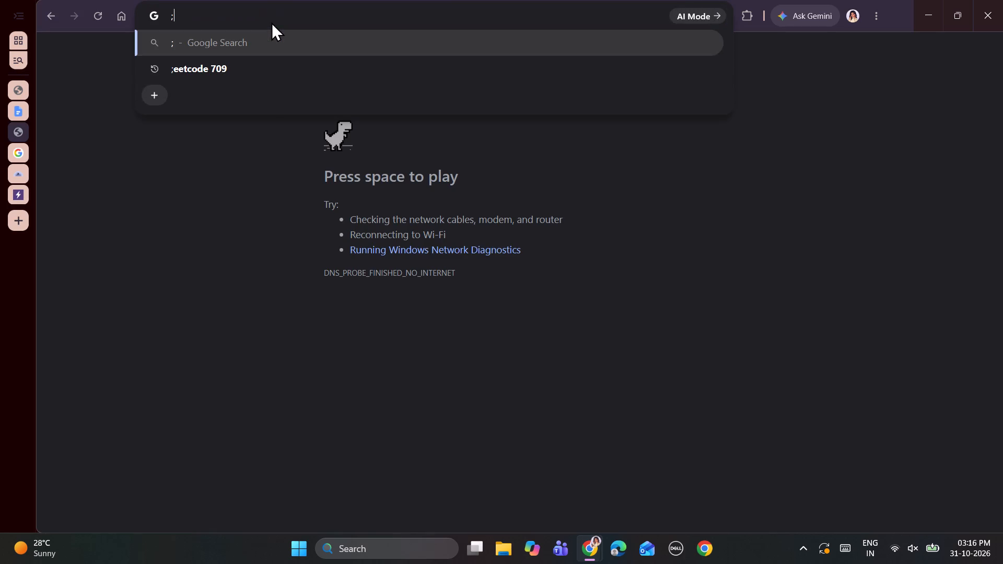
key(BackSpace)
key(l)
key(Return)
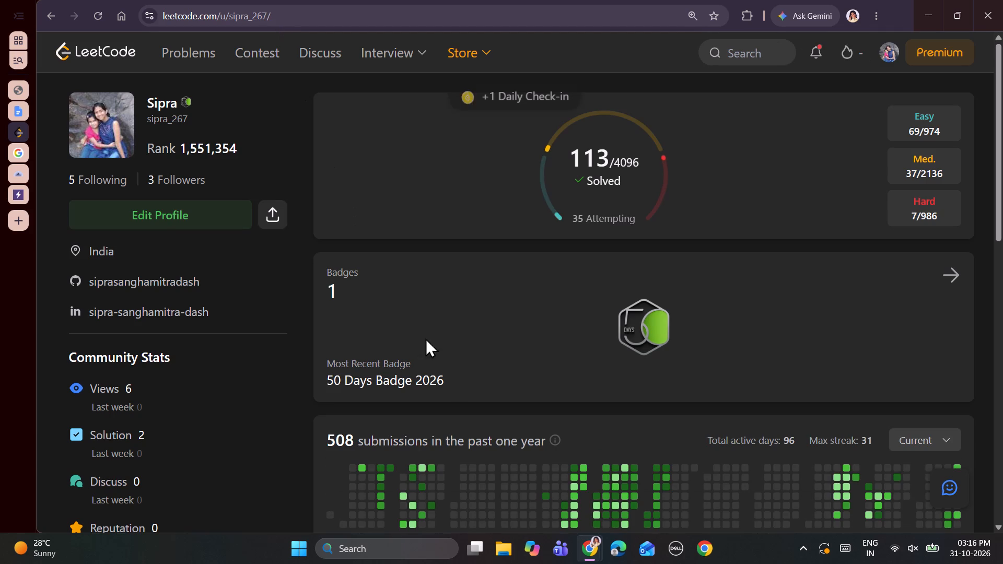
scroll(496, 435, down, 2)
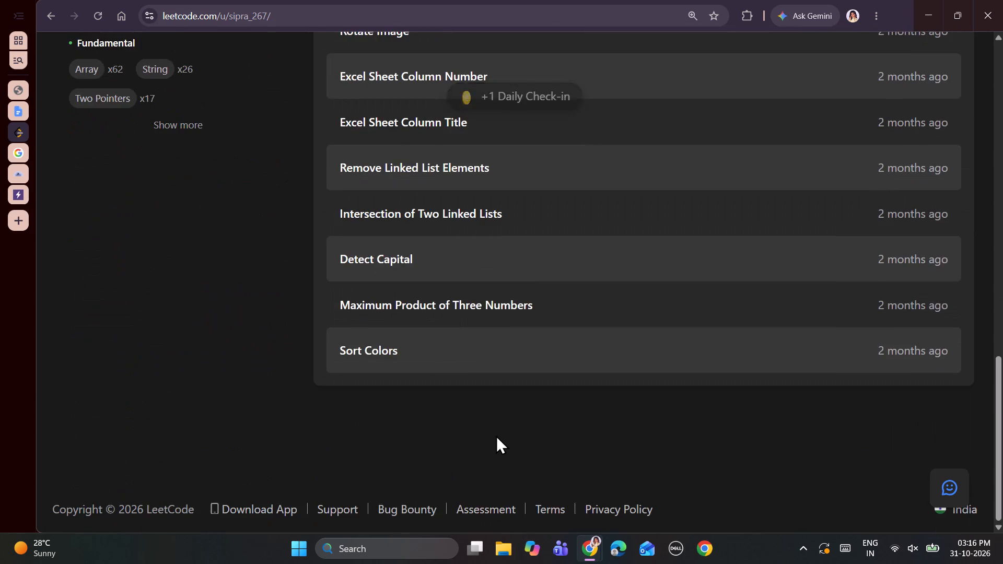
scroll(496, 435, down, 1)
scroll(496, 435, up, 6)
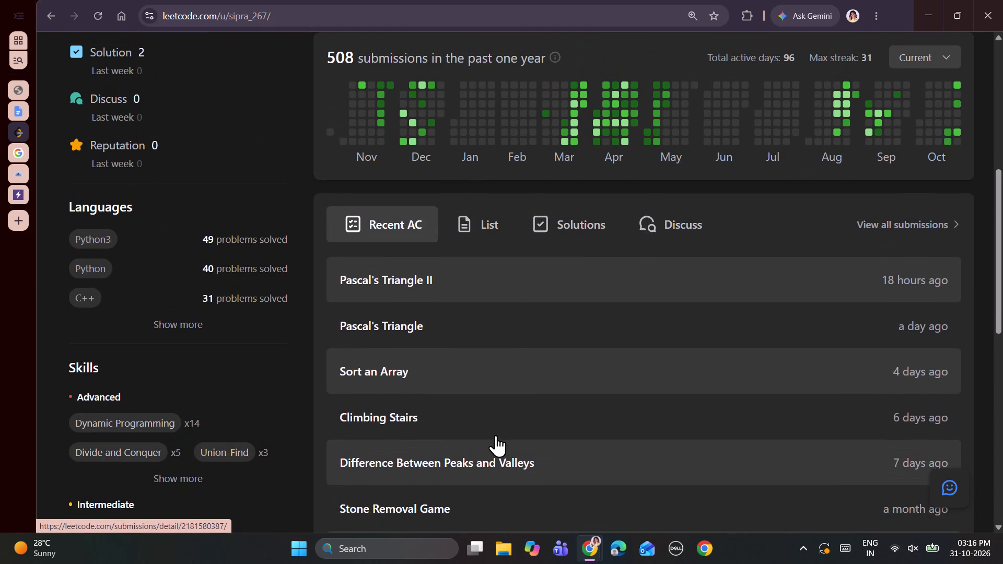
scroll(496, 435, up, 8)
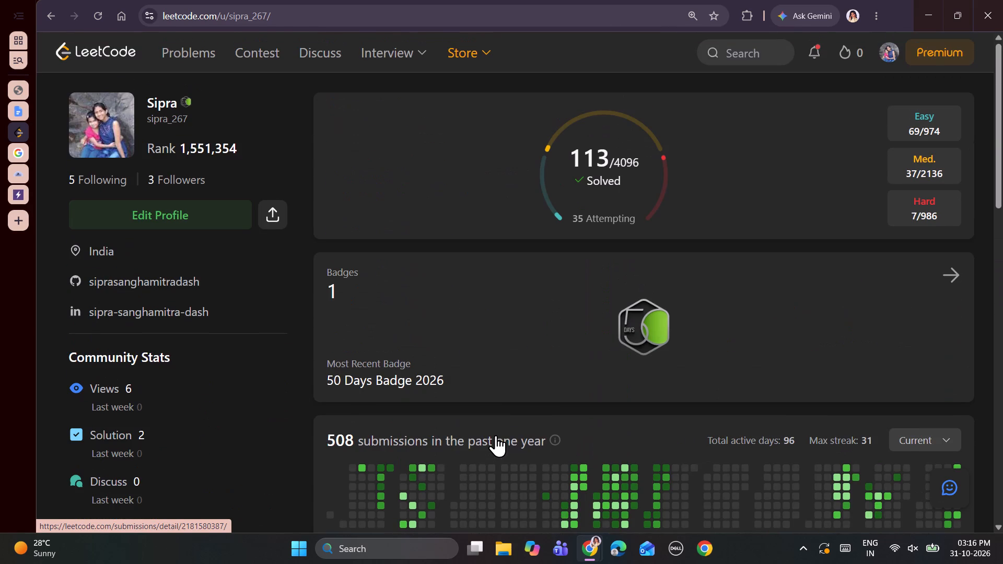
scroll(496, 435, up, 1)
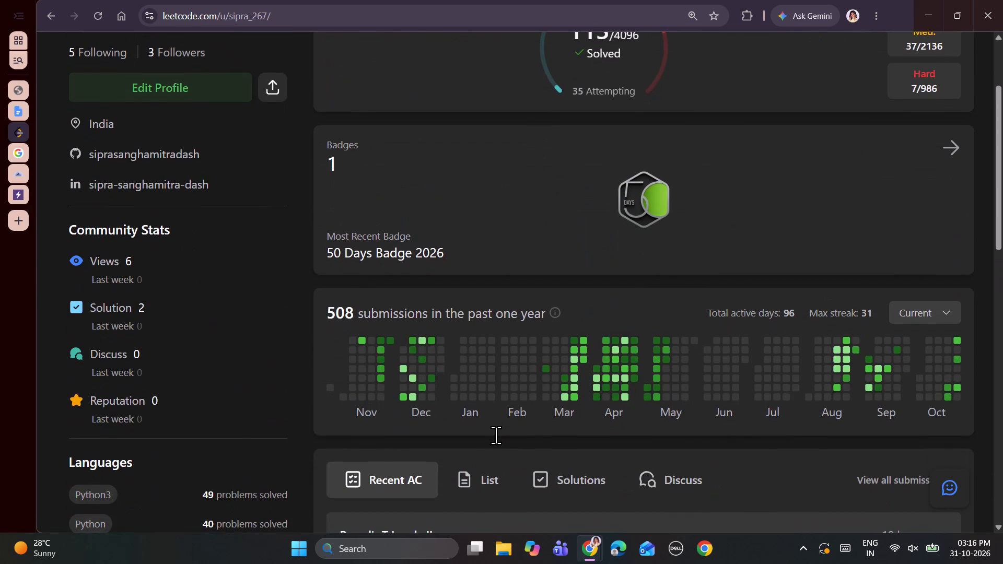
scroll(496, 435, up, 1)
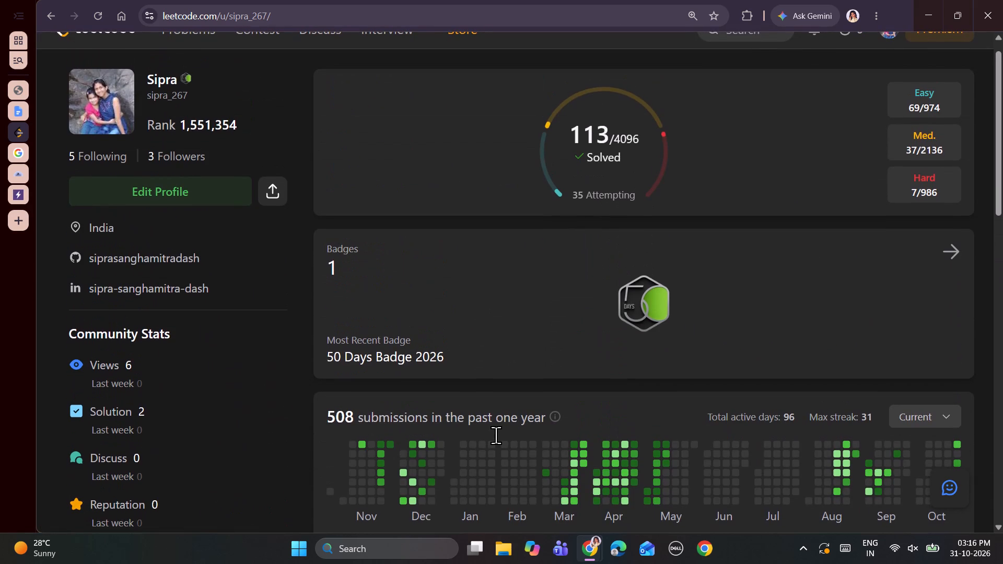
scroll(496, 435, up, 1)
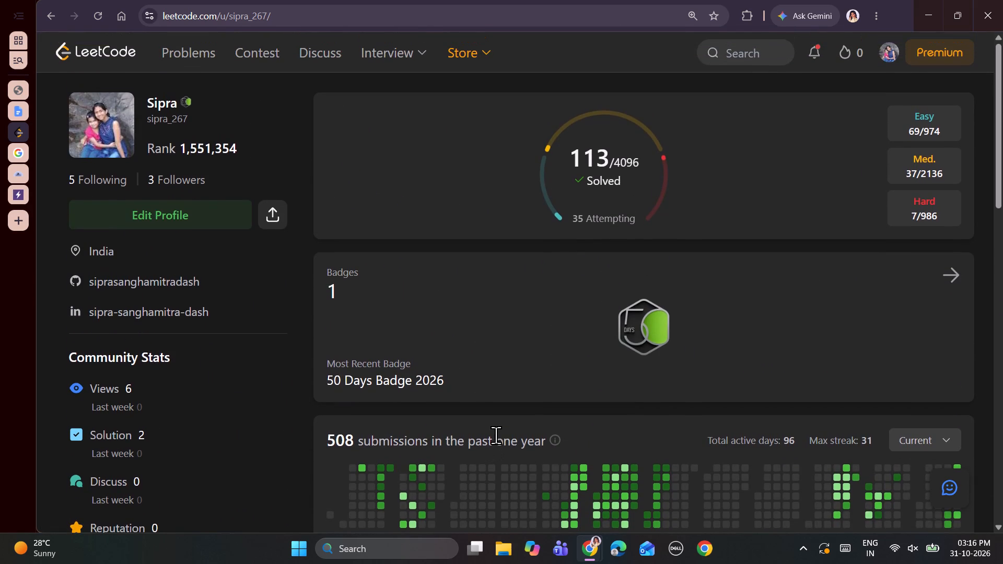
Switch to the OnlineGDB C++ compiler and place the cursor on the blank line after main.cpp's header comment.
click(30, 202)
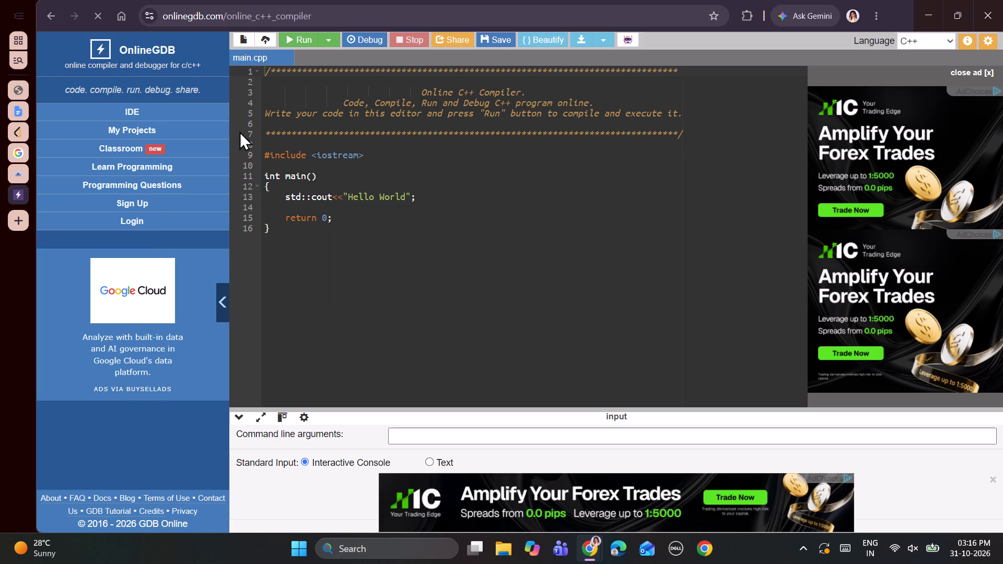
click(390, 146)
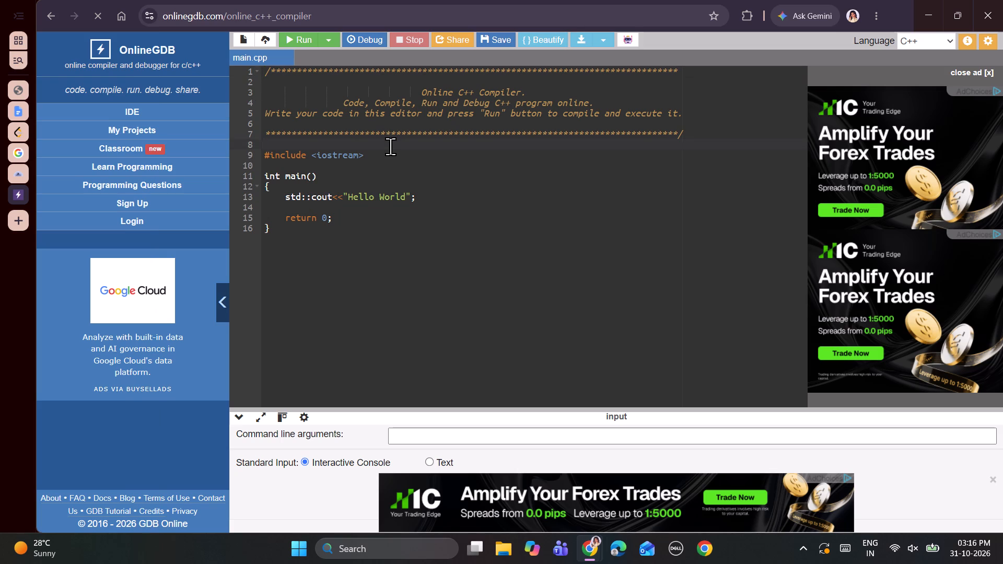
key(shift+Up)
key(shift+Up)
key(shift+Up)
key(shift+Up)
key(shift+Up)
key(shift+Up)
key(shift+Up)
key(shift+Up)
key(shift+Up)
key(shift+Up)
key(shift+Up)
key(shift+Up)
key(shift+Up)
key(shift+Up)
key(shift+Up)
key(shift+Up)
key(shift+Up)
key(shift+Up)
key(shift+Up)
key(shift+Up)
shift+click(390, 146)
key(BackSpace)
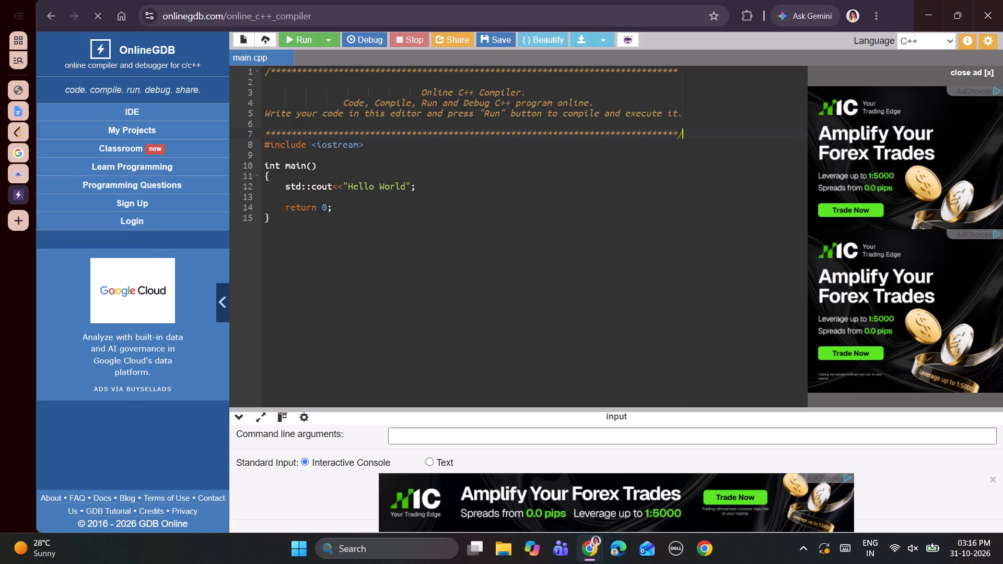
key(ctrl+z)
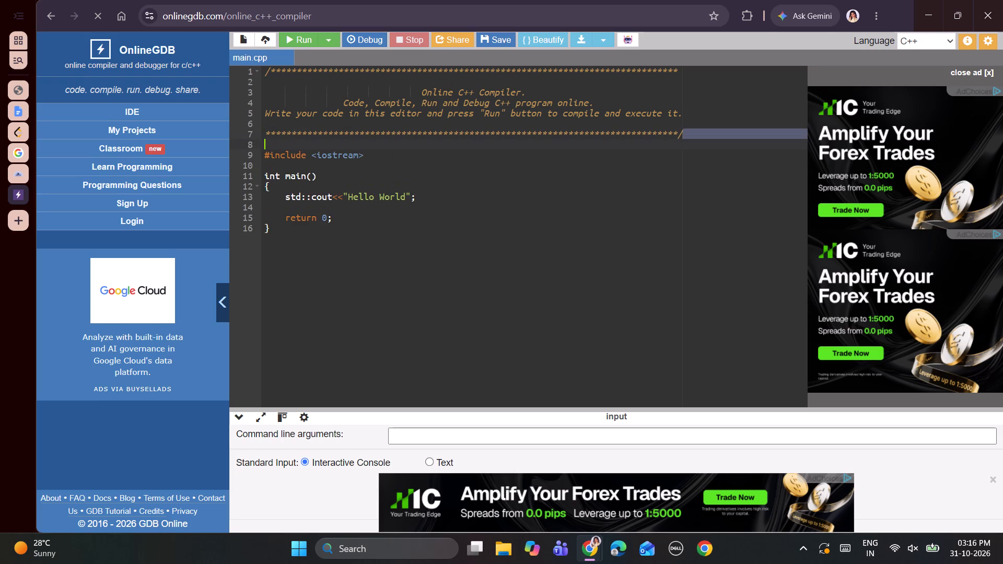
Delete the entire header comment at the top of main.cpp along with one of the leftover blank lines.
key(shift+Up)
key(shift+Up)
key(shift+Up)
key(shift+Up)
key(shift+Up)
key(shift+Up)
key(shift+Up)
key(shift+Up)
key(BackSpace)
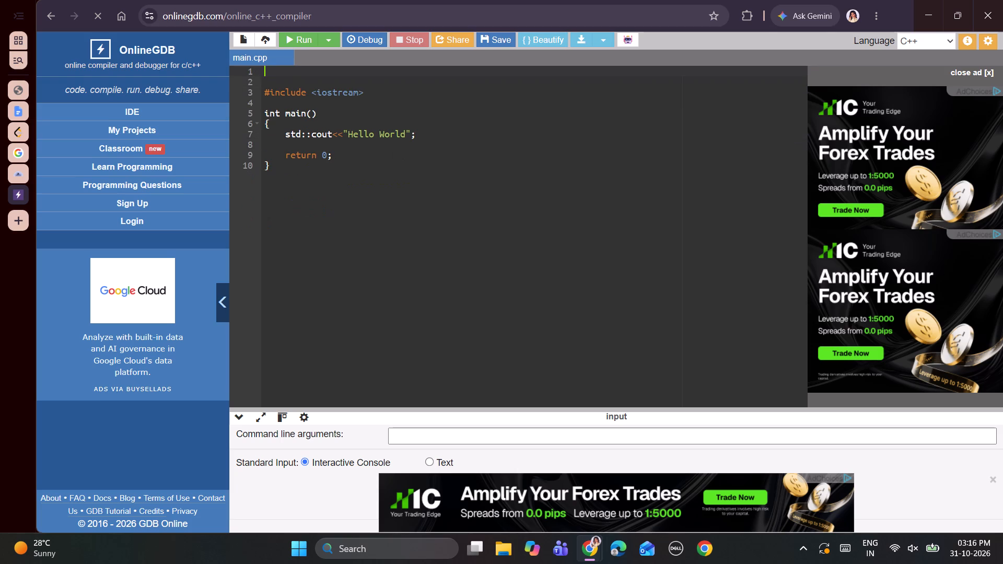
key(Delete)
Add "using namespace std" directly below the iostream include, leaving blank lines before main().
key(Down)
key(Down)
key(Return)
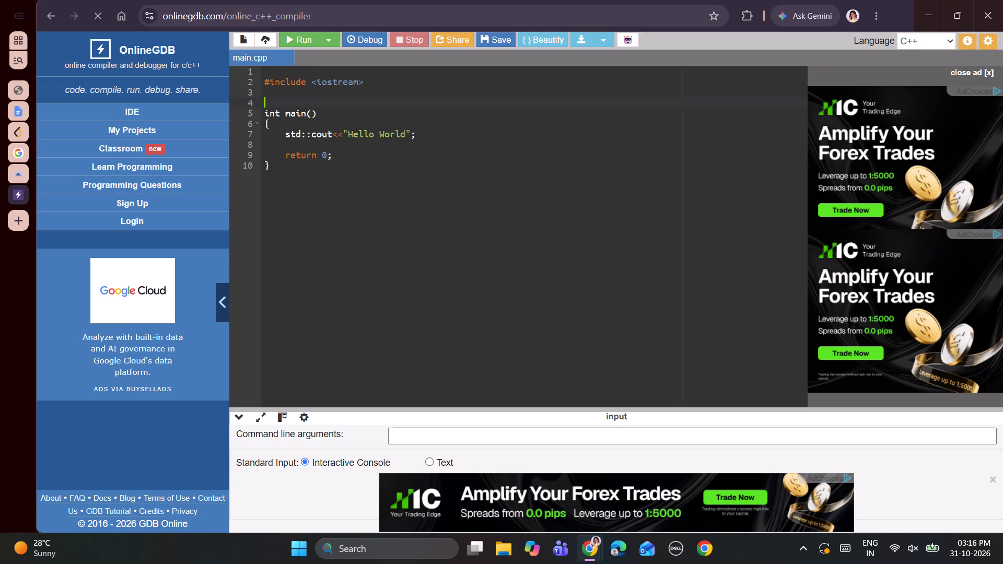
key(Up)
text(using namespace std)
key(Down)
key(Return)
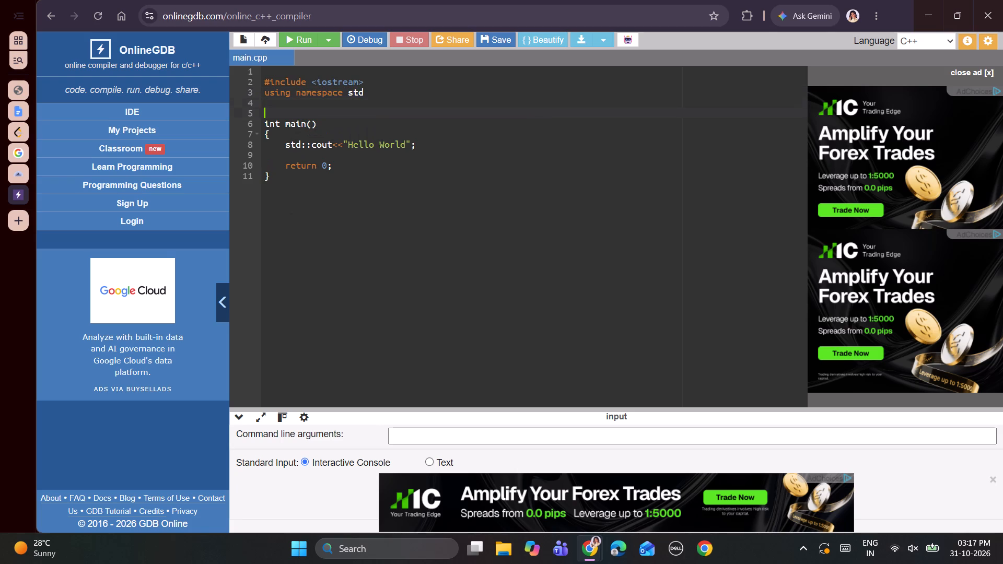
Start a class named Animal above main() with a "public:" section and an empty line for its members.
key(Up)
key(Return)
text(class Animal)
key(shift+braceleft)
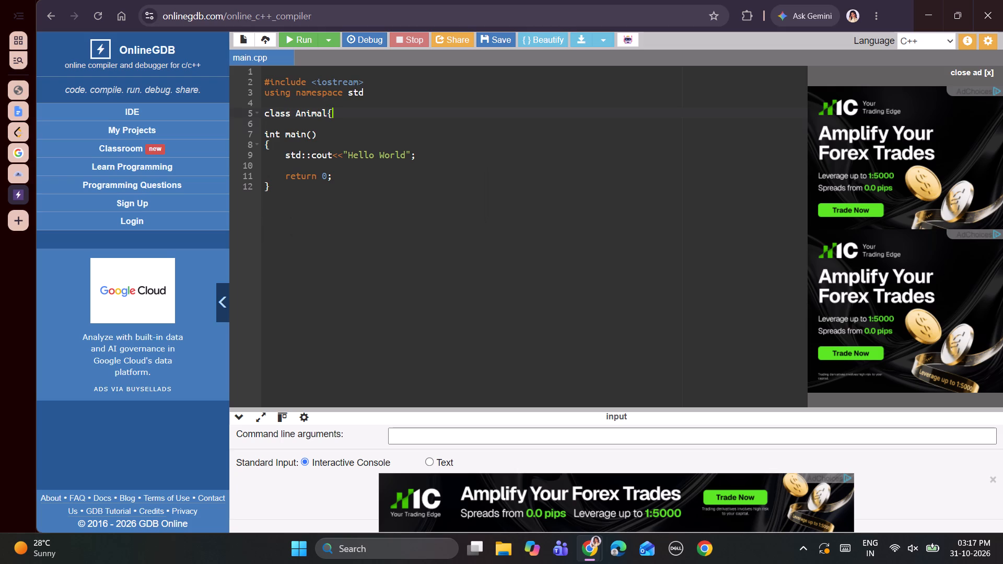
key(Return)
text(public)
key(shift+colon)
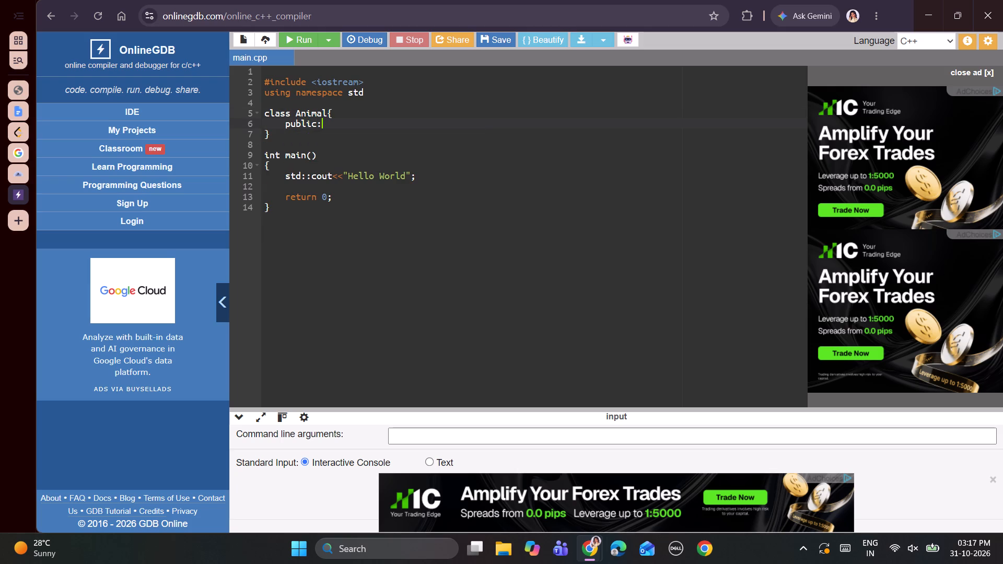
key(Return)
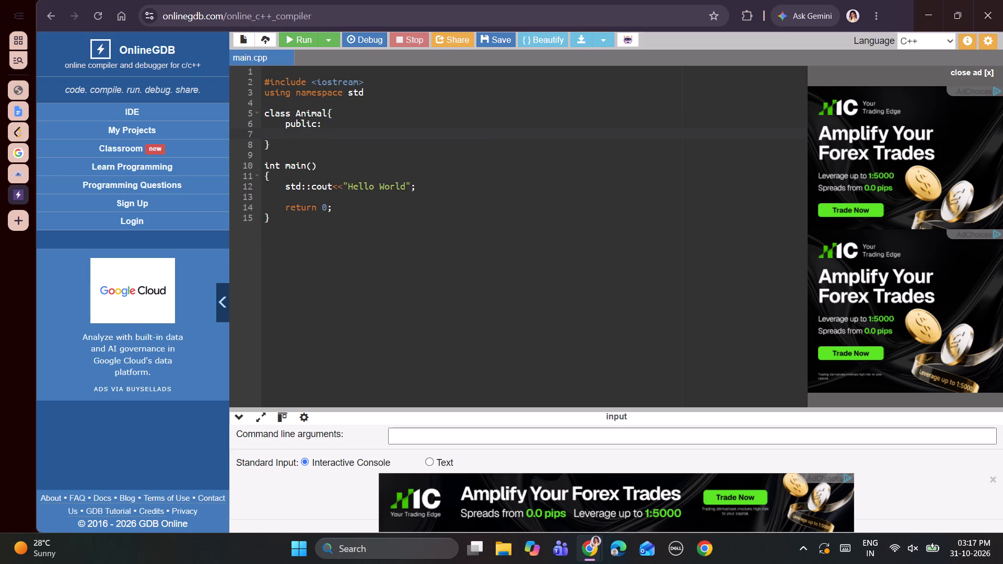
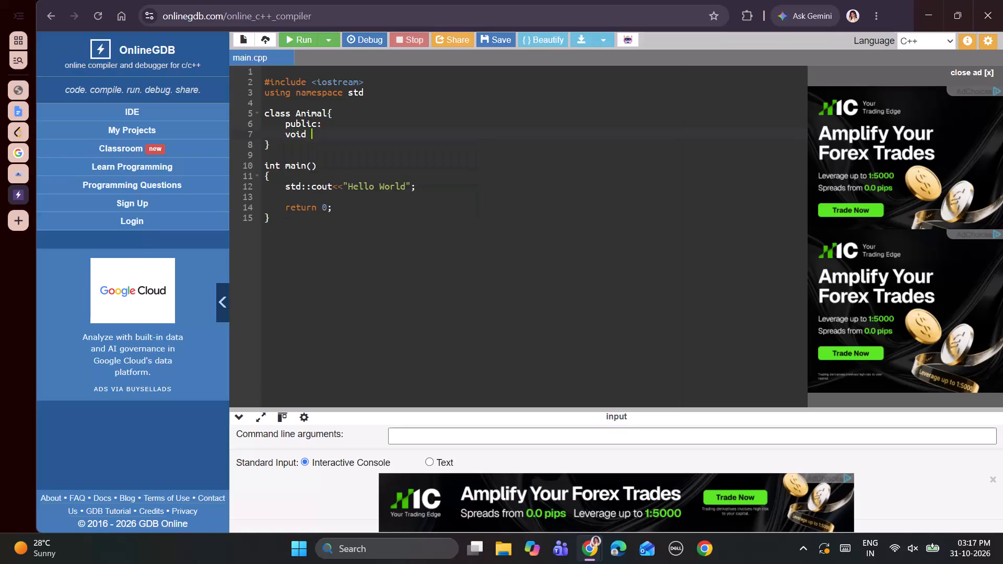
Complete the Animal class's void sound() method with a cout statement printing "Animal makes a sound" followed by endl.
key(Right)
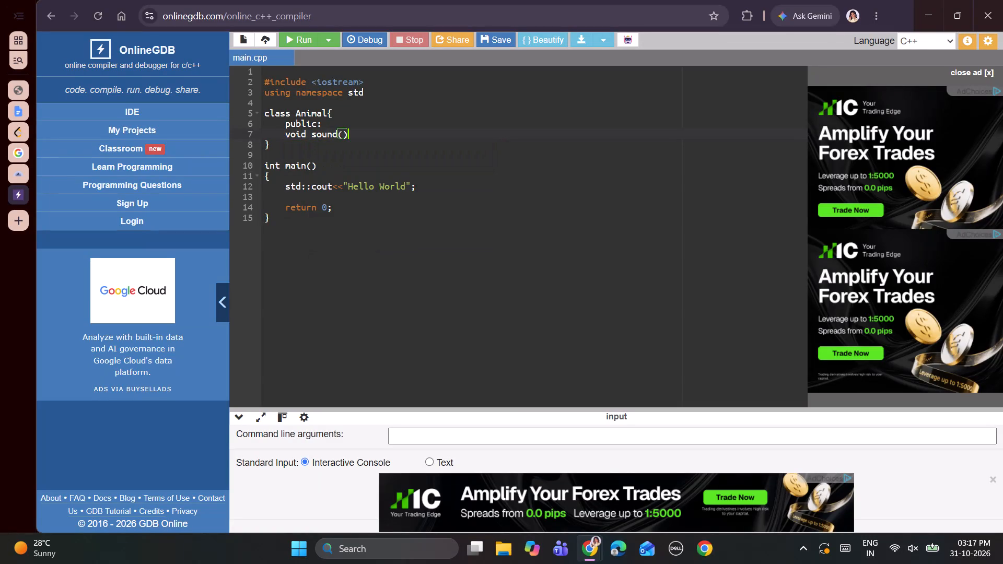
key(shift+braceleft)
key(Return)
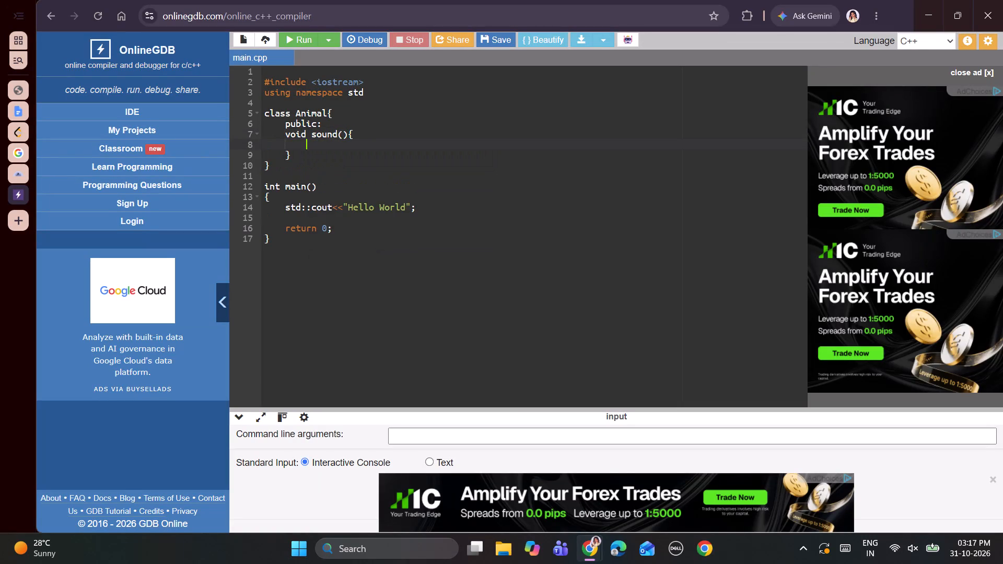
text(cout<<m)
key(BackSpace)
key(shift+quotedbl)
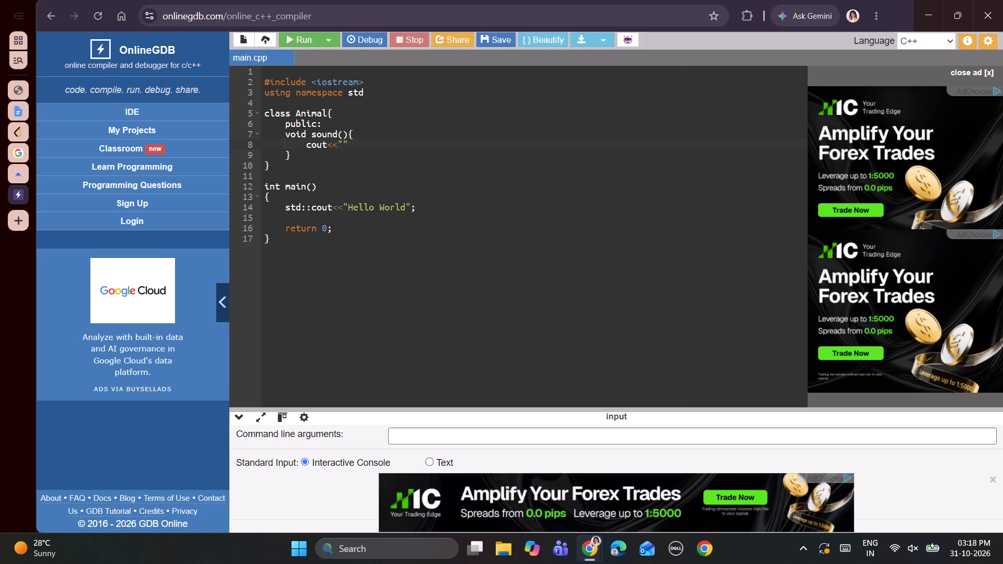
text(Animal makes a sound)
key(Right)
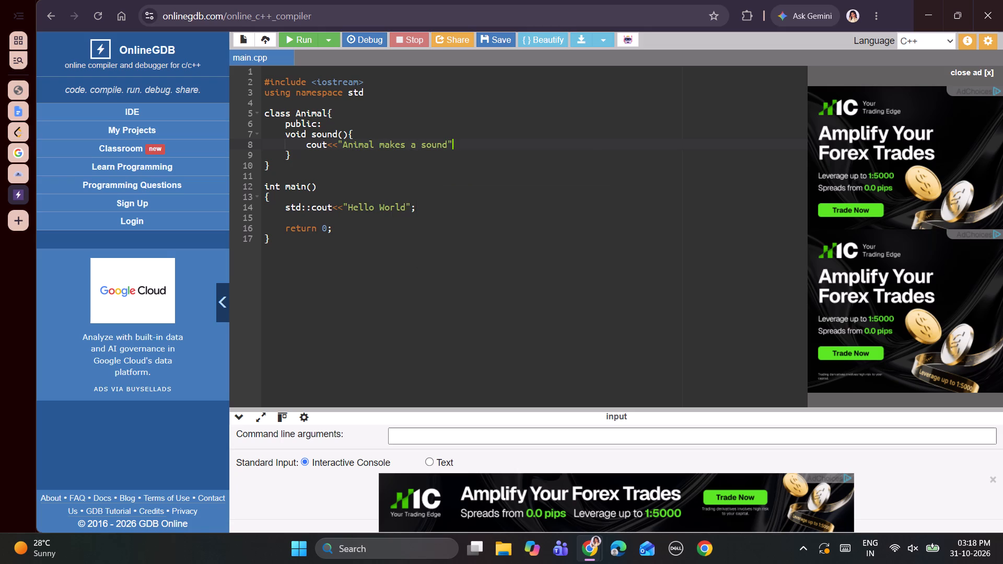
text(<<endl;)
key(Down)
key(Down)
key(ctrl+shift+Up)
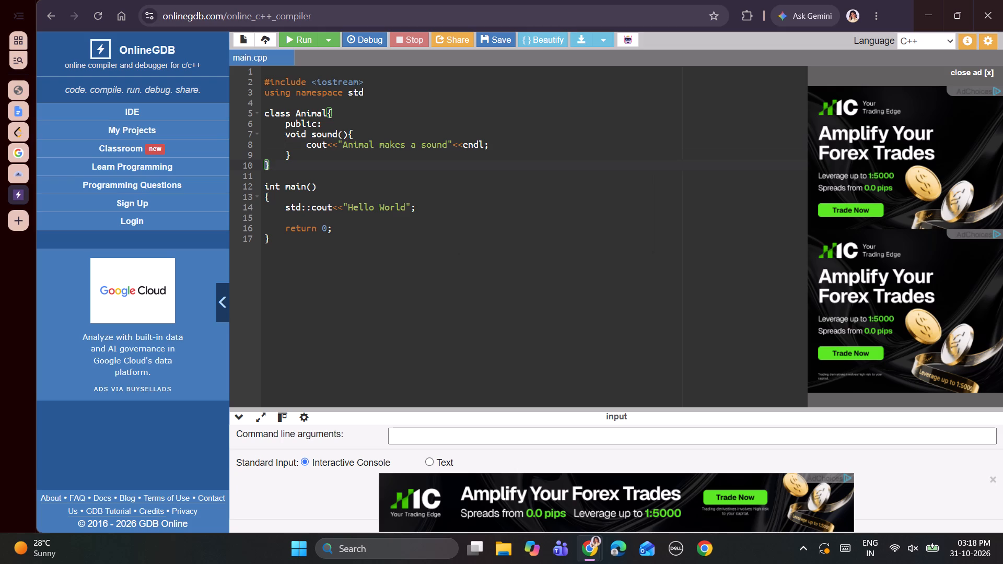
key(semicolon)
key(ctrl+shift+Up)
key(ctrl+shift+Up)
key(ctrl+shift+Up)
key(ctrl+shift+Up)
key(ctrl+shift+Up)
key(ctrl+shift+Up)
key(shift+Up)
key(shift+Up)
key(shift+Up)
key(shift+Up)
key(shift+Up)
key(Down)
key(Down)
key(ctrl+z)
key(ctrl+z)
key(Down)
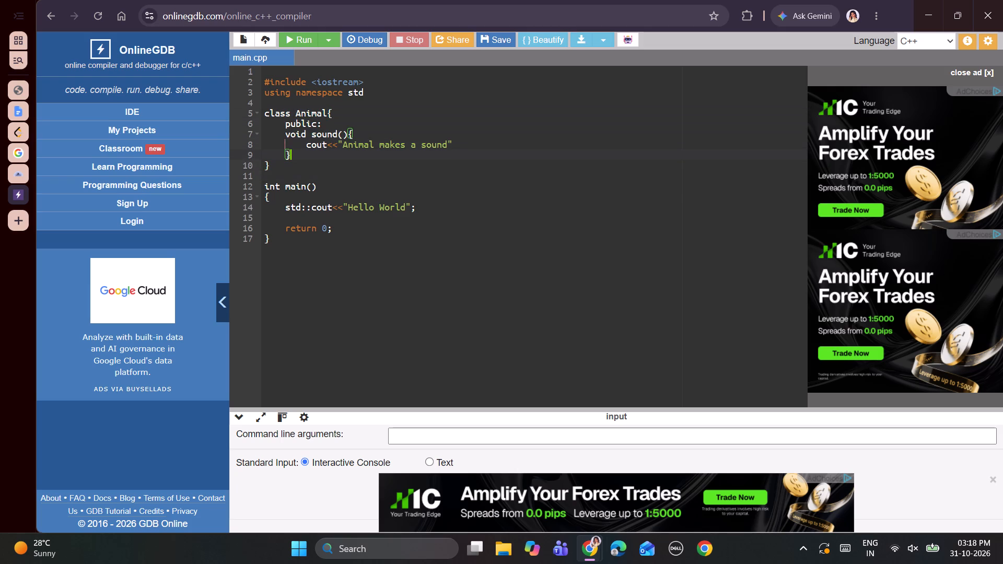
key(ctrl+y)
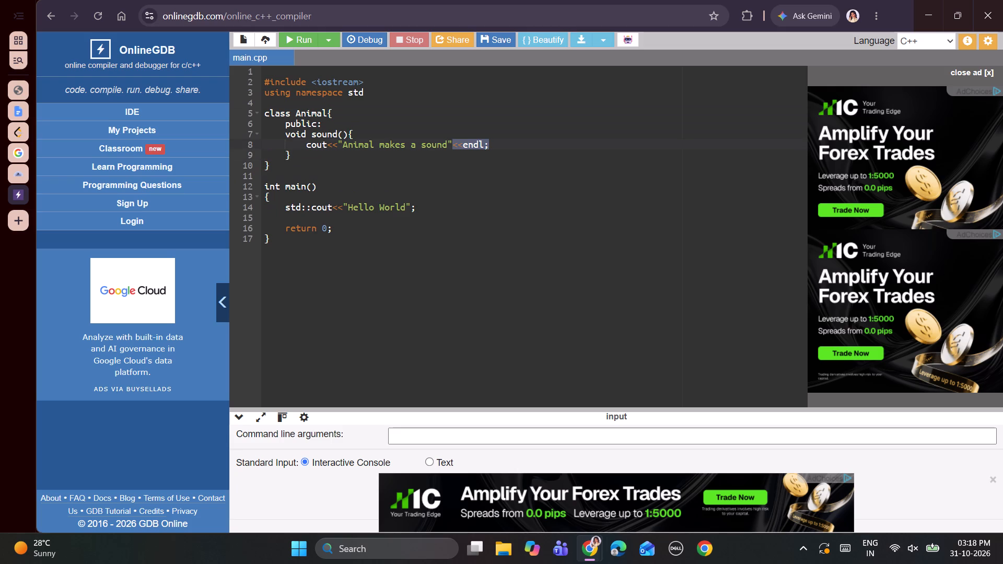
Add a semicolon after the closing brace of the Animal class.
key(Down)
key(Down)
key(semicolon)
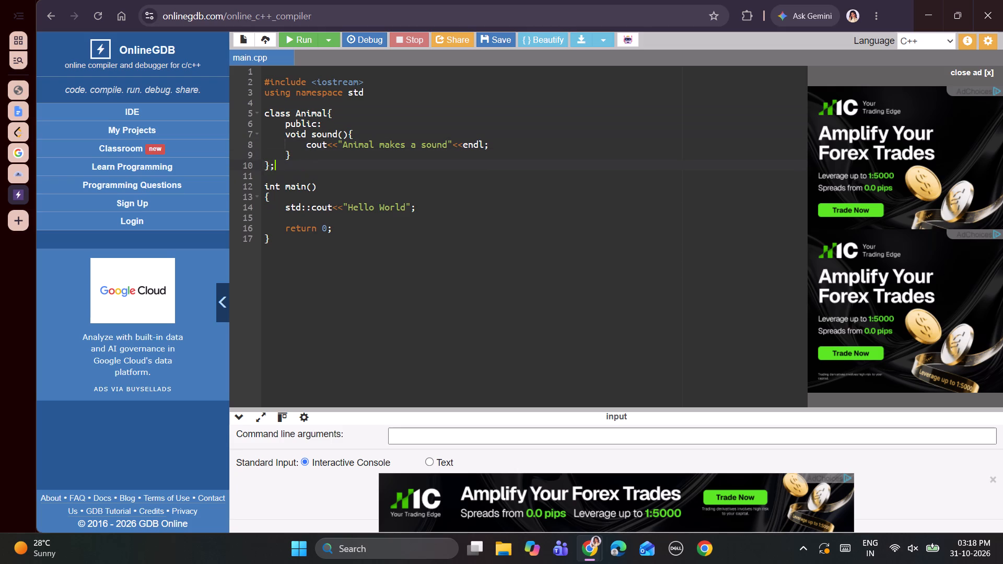
Copy the whole Animal class and paste two copies of it between the original and main(), separated by blank lines.
key(shift+Up)
key(shift+Up)
key(shift+Up)
key(shift+Up)
key(shift+Up)
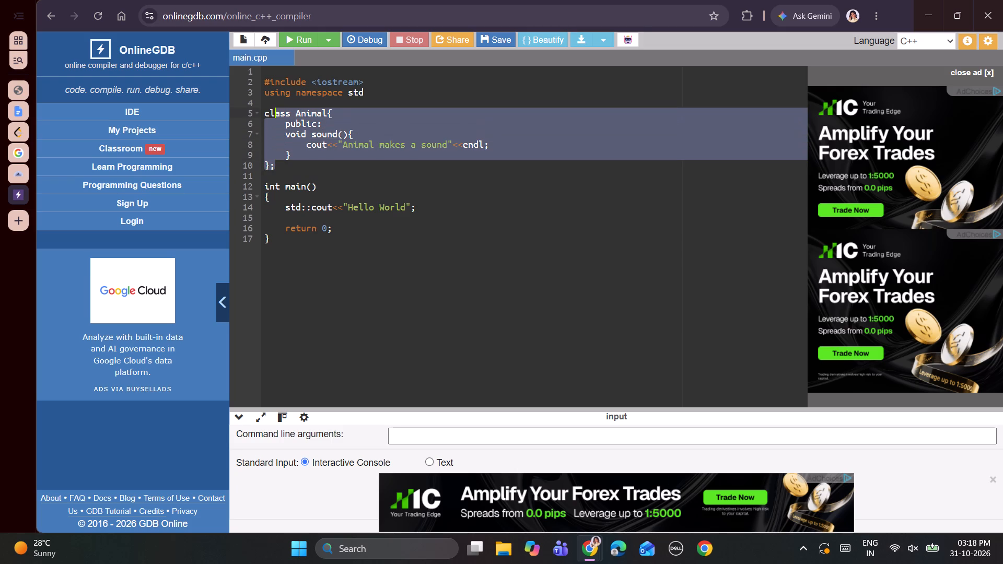
key(shift+Left)
key(shift+Left)
key(ctrl+c)
key(Down)
key(Return)
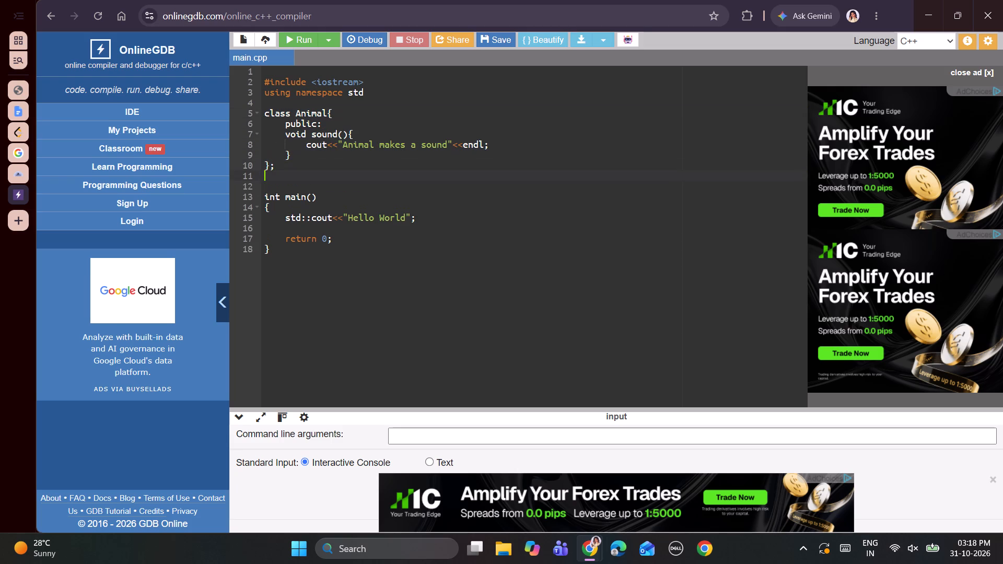
key(Return)
key(ctrl+v)
key(Return)
key(Return)
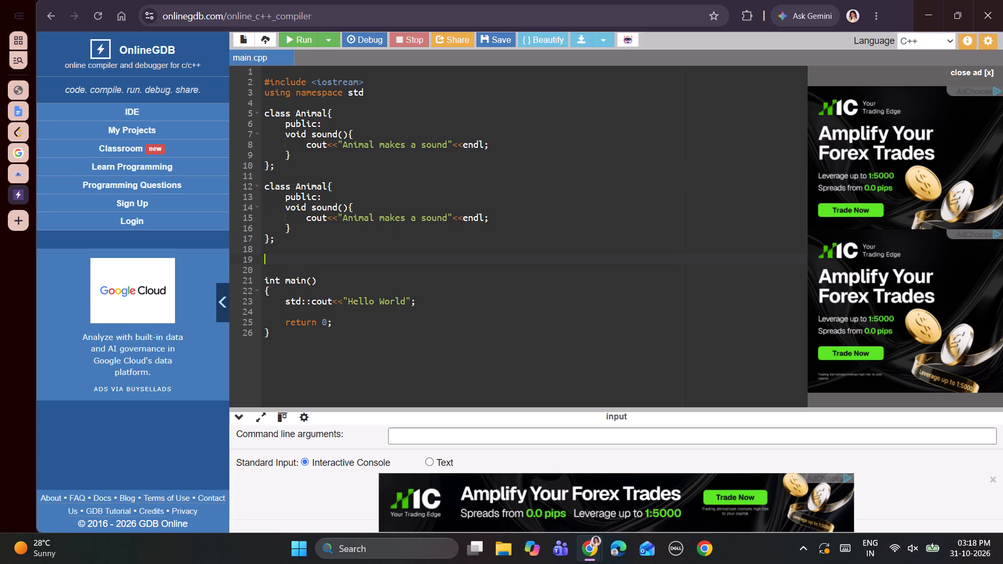
key(ctrl+v)
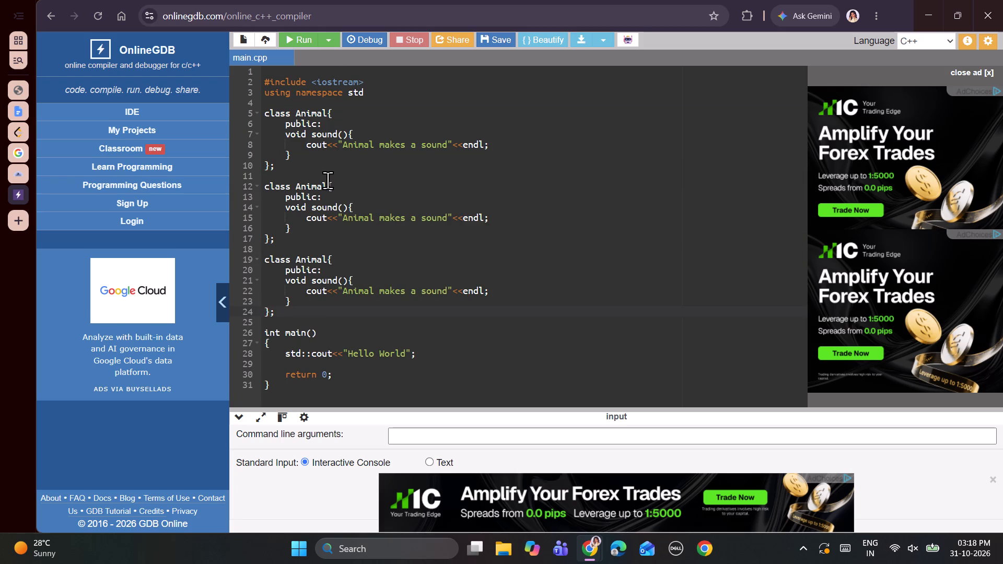
Change the first copied class's declaration to "class Dog: public Animal".
click(328, 180)
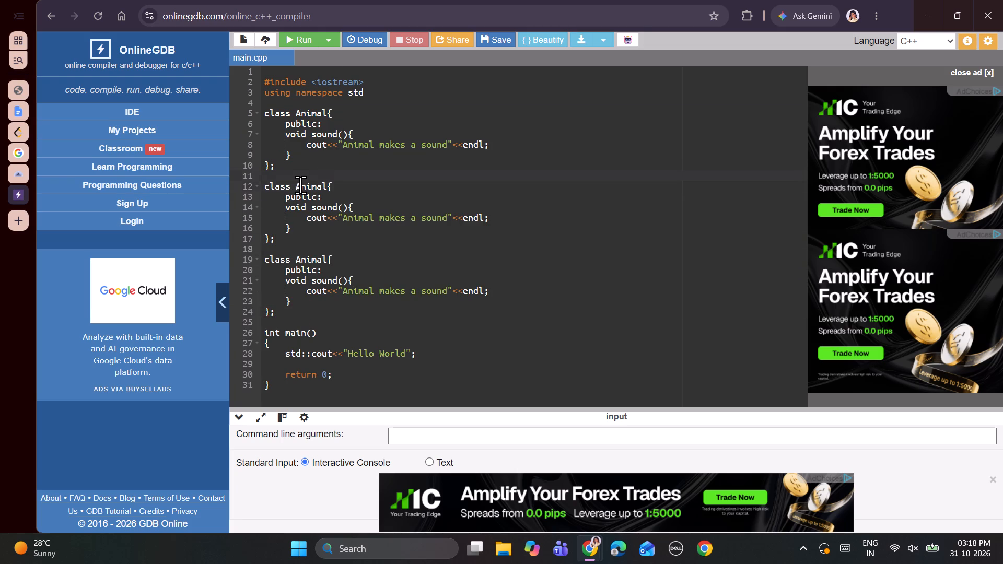
click(300, 185)
key(Left)
text(Dog)
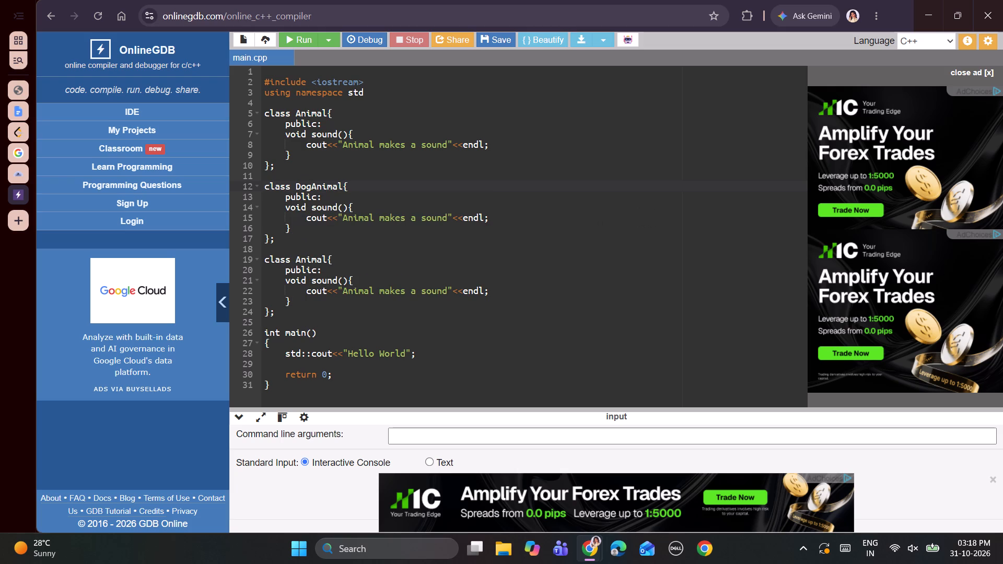
text(: publc)
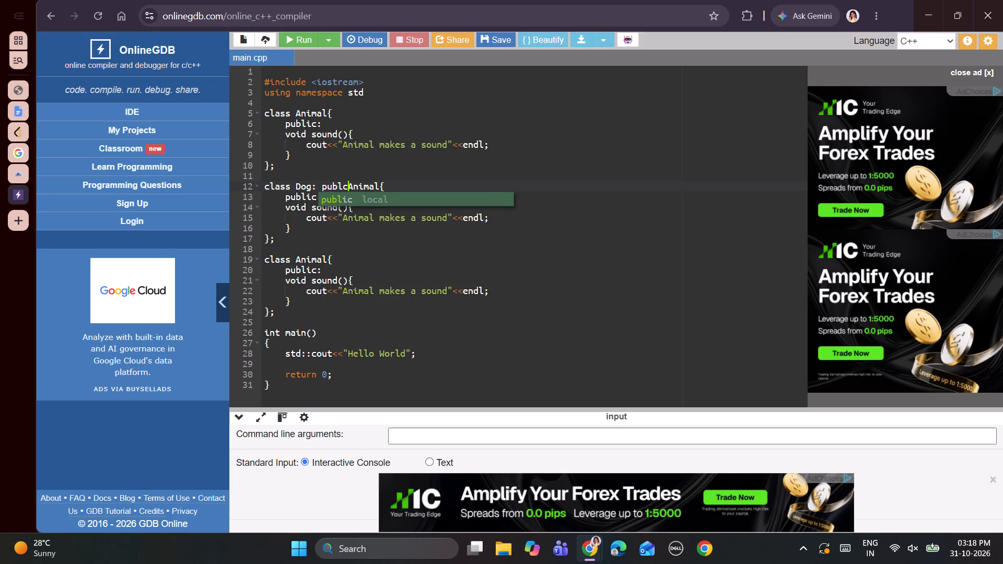
key(BackSpace)
key(u)
key(BackSpace)
text(ic)
key(space)
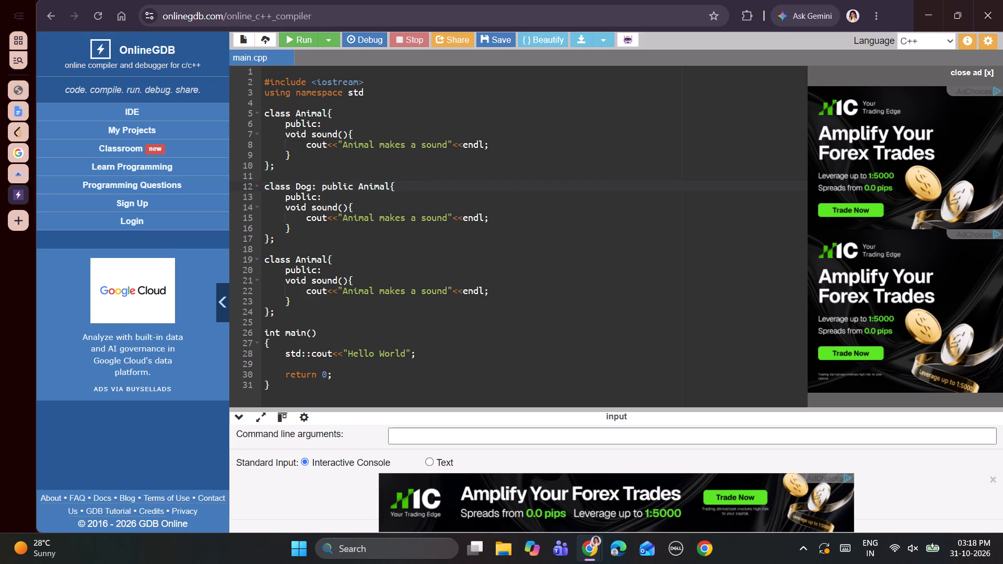
Switch to the COLLEGE NOTES document and look through the earlier inheritance code examples in the CPP - CSE202 notes.
click(21, 109)
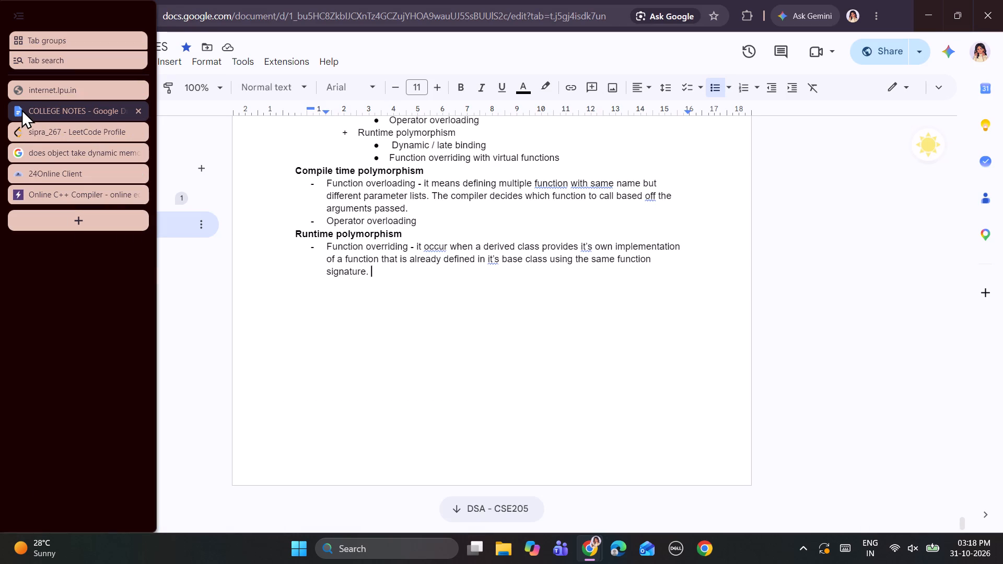
scroll(348, 310, up, 2)
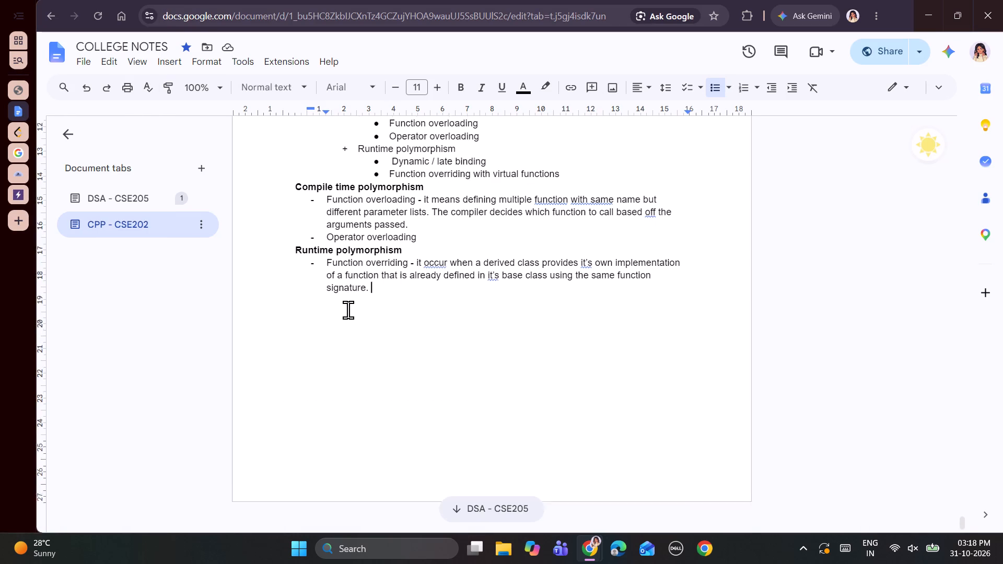
scroll(348, 310, up, 12)
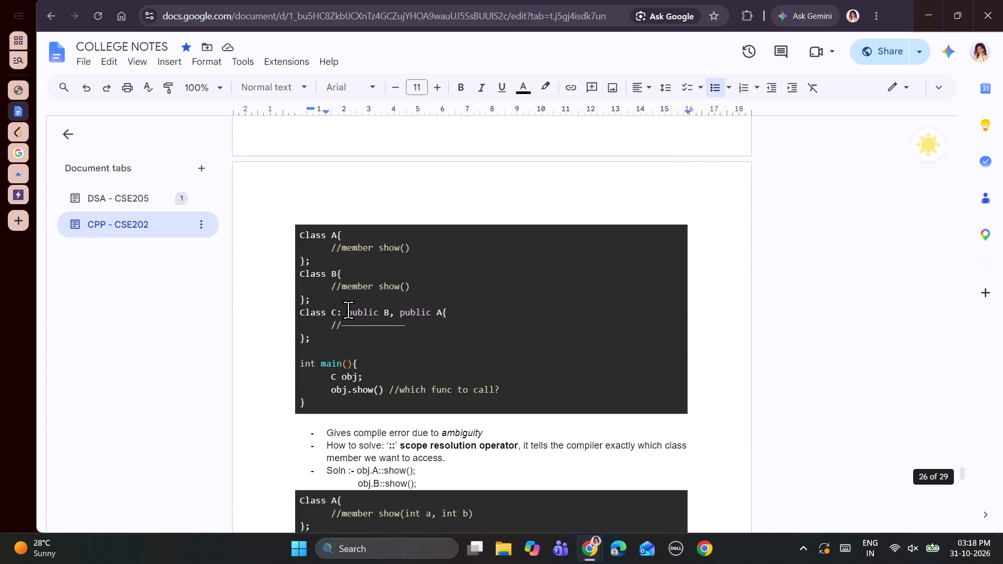
scroll(348, 310, up, 8)
scroll(348, 310, right, 1)
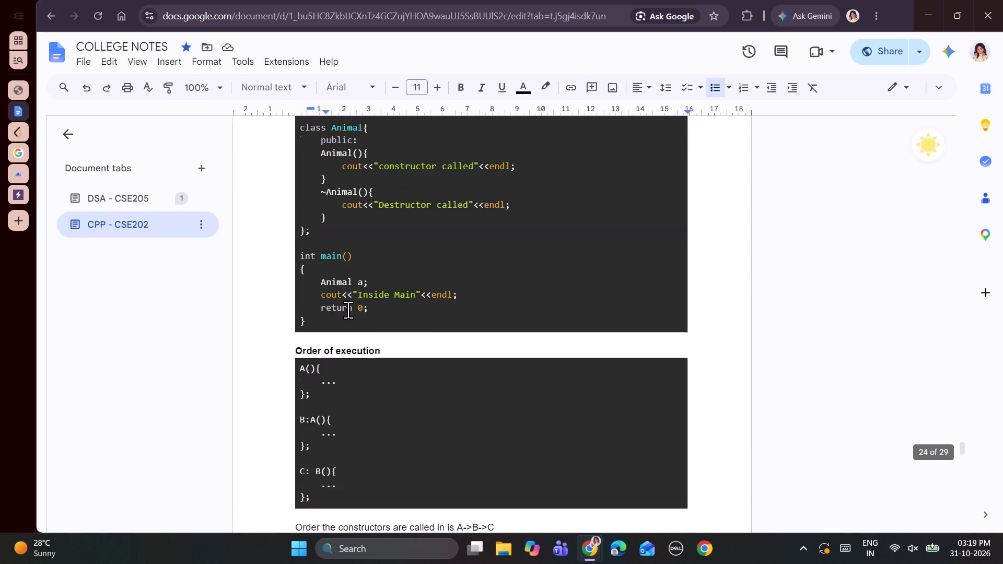
scroll(348, 310, right, 1)
scroll(348, 310, down, 4)
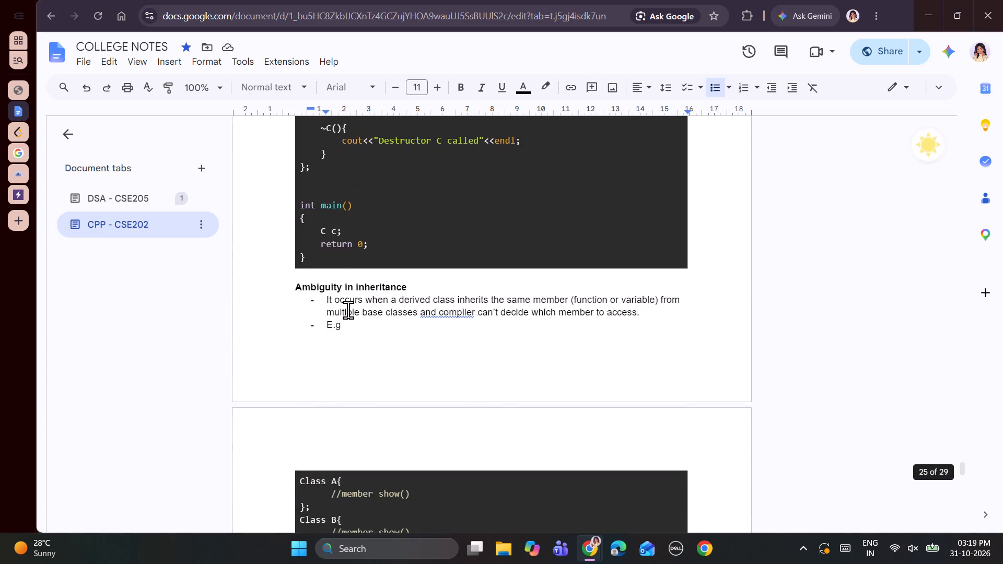
scroll(348, 310, down, 15)
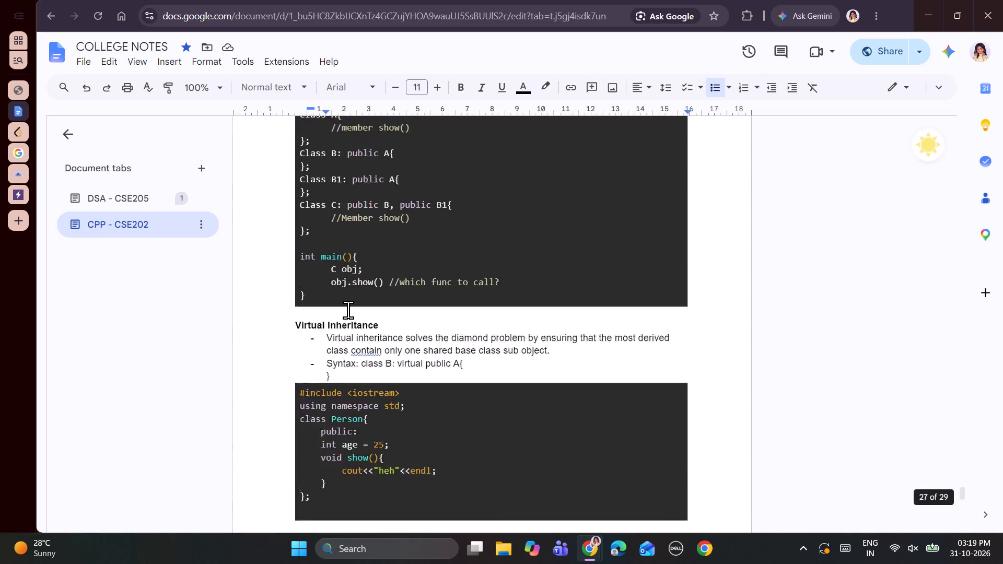
scroll(348, 310, down, 8)
Return to the OnlineGDB compiler and replace the message printed by the Dog class's sound() with "dog barks".
click(32, 192)
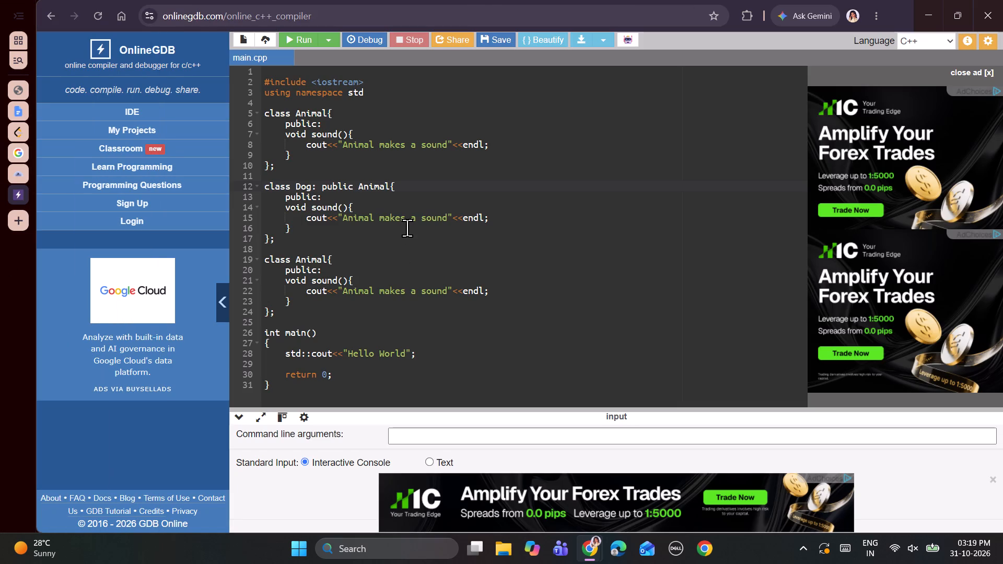
click(340, 218)
key(Right)
key(ctrl+shift+Right)
key(ctrl+shift+Right)
key(ctrl+shift+Right)
key(ctrl+shift+Right)
key(ctrl+shift+Right)
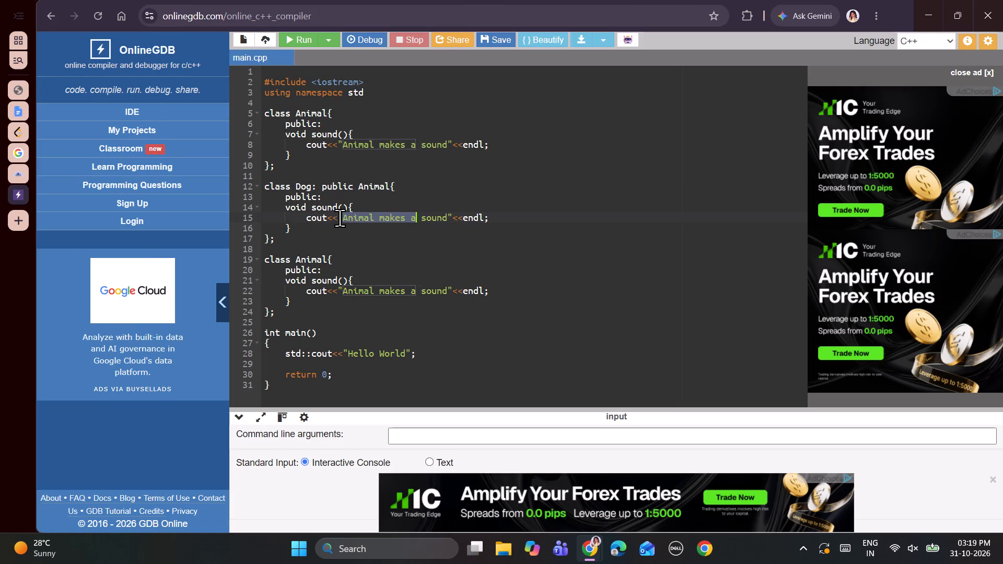
key(ctrl+shift+Right)
key(ctrl+shift+Right)
text(dog barks)
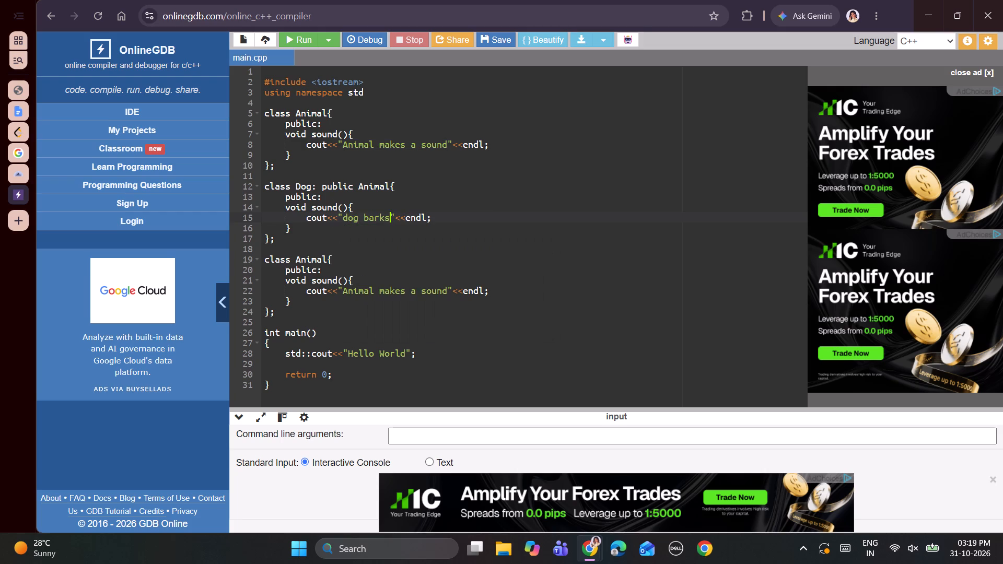
Change the second copied class's declaration to "class Cat: public Animal".
key(Down)
key(Down)
key(Down)
key(Down)
key(Left)
key(ctrl+shift+Left)
key(ctrl+shift+Left)
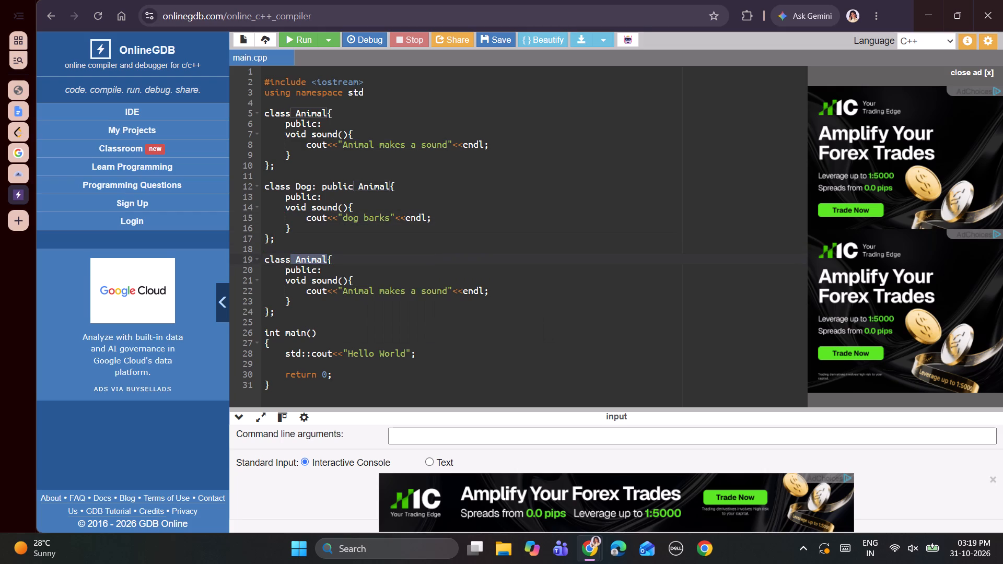
key(ctrl+shift+Right)
text(Cat: public Dog)
key(ctrl+shift+Left)
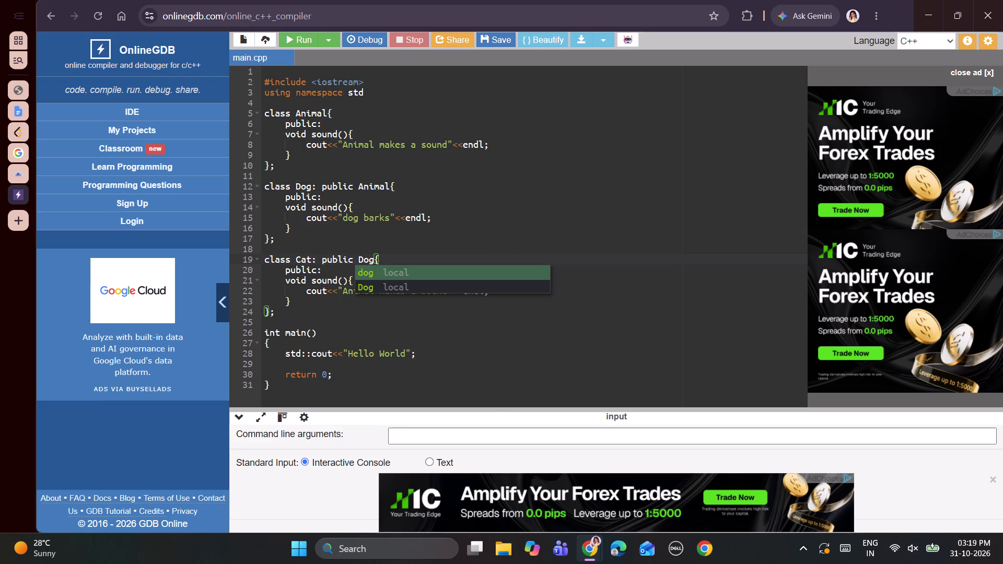
text(Animal)
key(Right)
Replace the message printed by the Cat class's sound() with "cat meows".
key(Down)
key(Down)
key(Down)
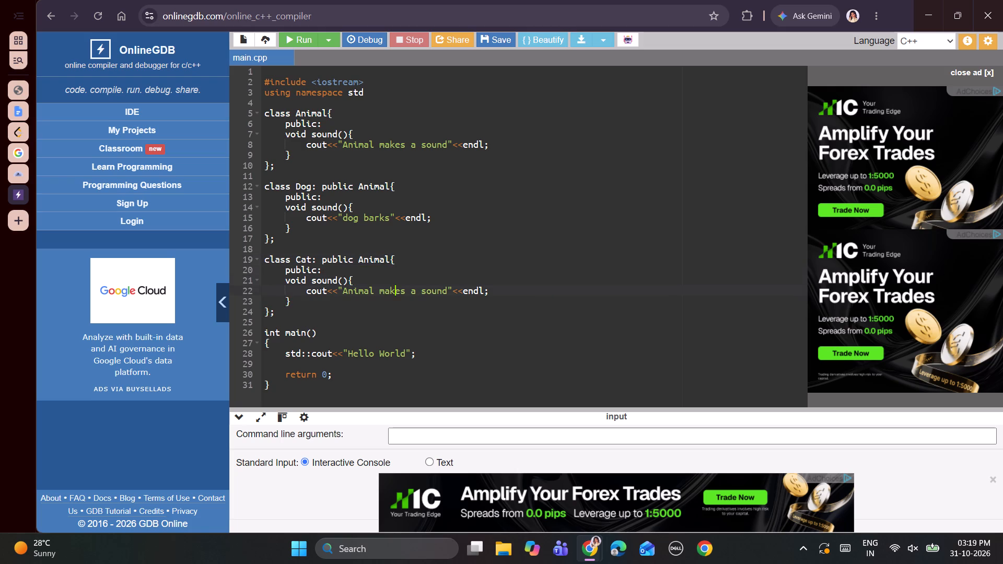
key(Left)
key(Left)
key(Left)
key(Left)
key(Left)
key(Left)
key(Left)
key(Left)
key(Left)
key(Left)
key(ctrl+shift+Right)
key(ctrl+shift+Right)
key(ctrl+shift+Right)
key(ctrl+shift+Right)
key(ctrl+shift+Right)
key(ctrl+shift+Right)
key(ctrl+shift+Right)
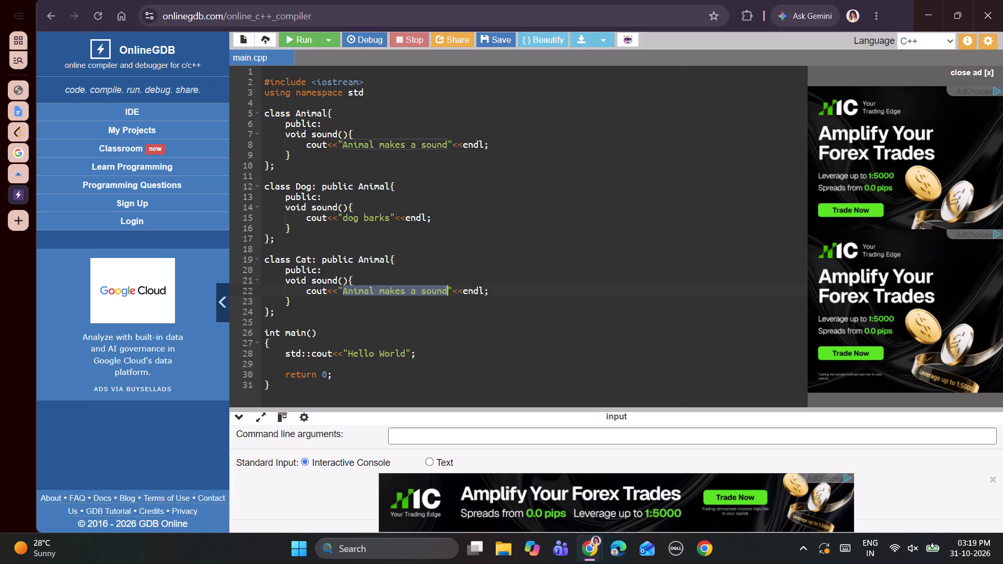
text(cat meows)
Delete the "Hello World" output statement and the blank line below it from main().
key(Down)
key(Down)
key(Down)
key(Down)
key(Down)
key(Down)
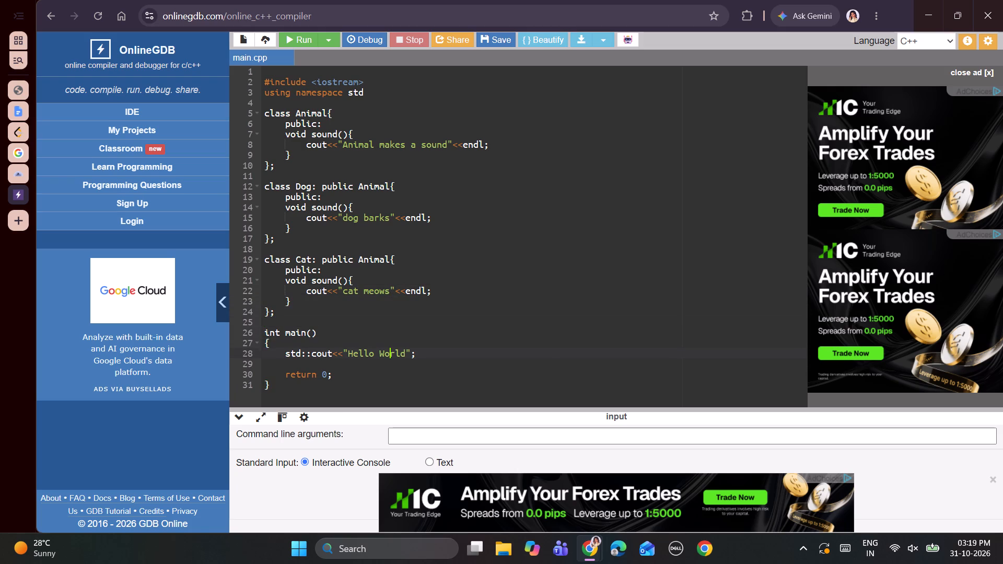
key(Down)
key(shift+Up)
key(shift+Up)
key(BackSpace)
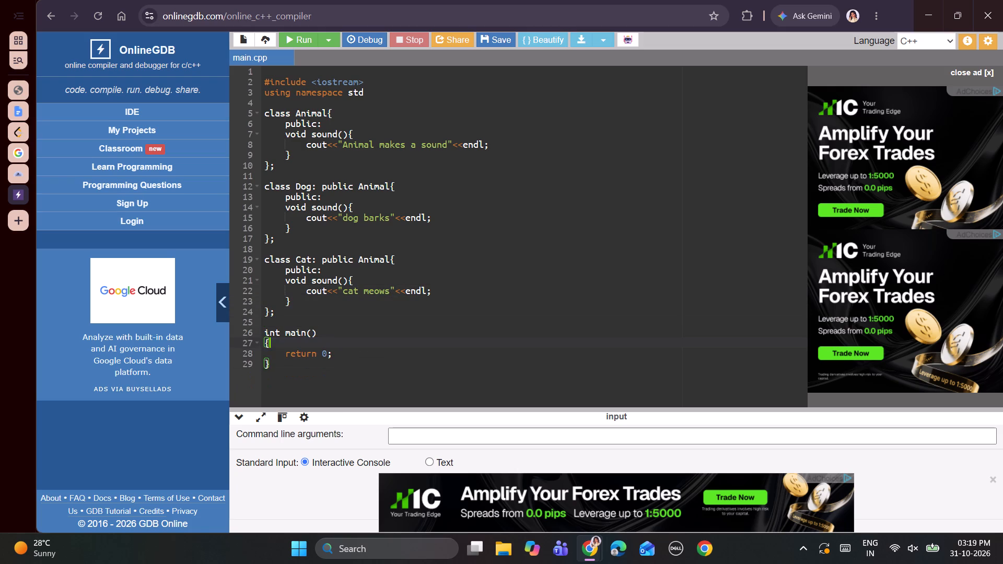
Declare the objects "Dog d;" and "Cat c;" on separate lines in main(), above the return statement.
key(Return)
text(dog d;)
key(Return)
key(shift+c)
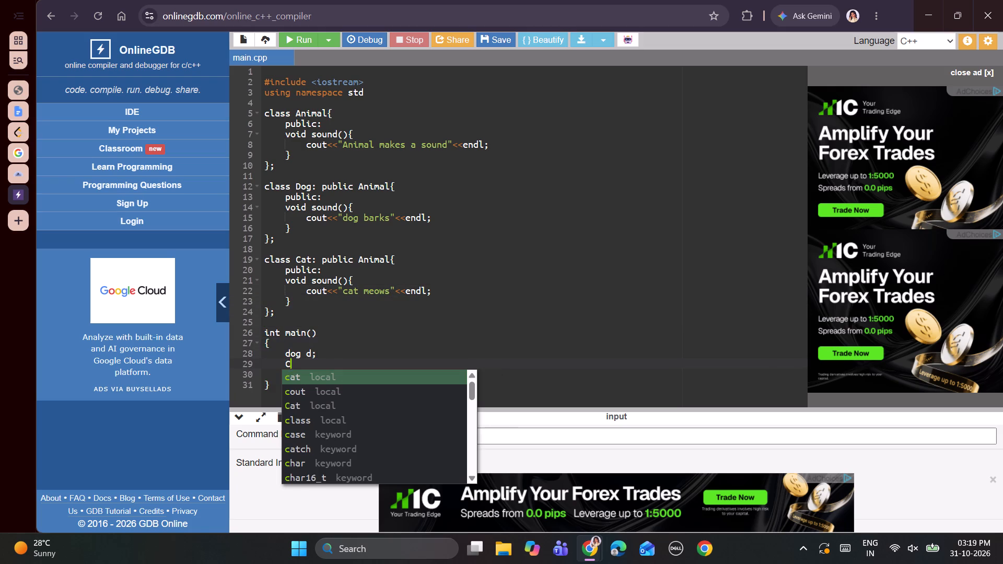
key(BackSpace)
key(BackSpace)
key(BackSpace)
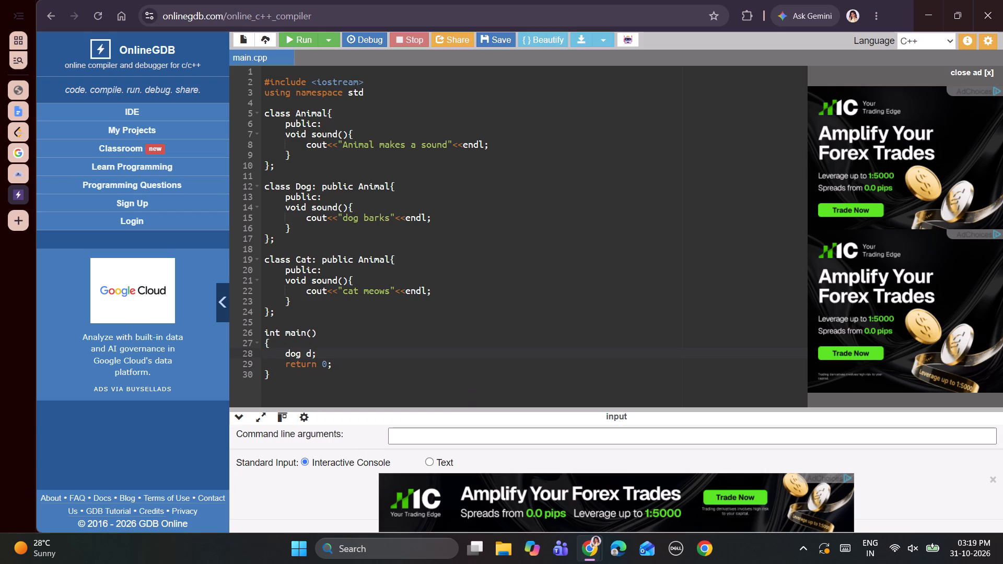
key(Left)
key(Left)
key(Left)
key(Left)
key(Left)
key(BackSpace)
key(shift+d)
key(Right)
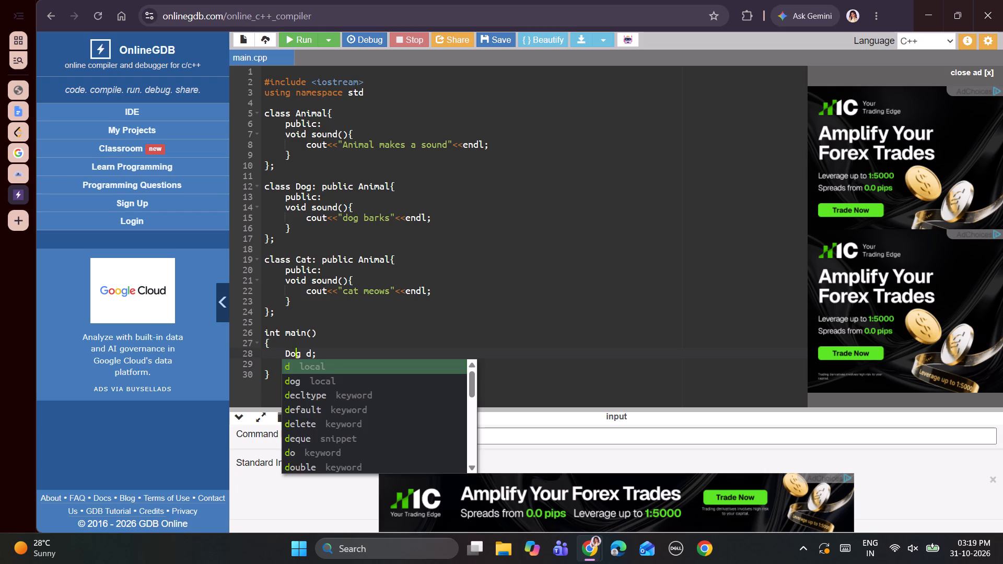
key(Right)
key(Right)
key(Right)
key(Right)
key(Return)
text(Cat c;)
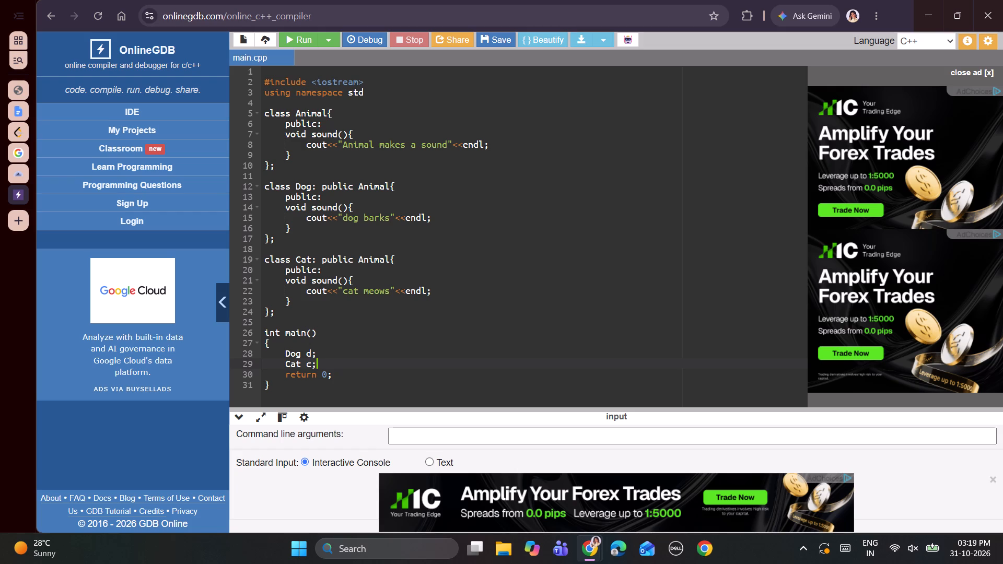
Add the calls "c.sound();" and "d.sound();" on separate lines below the object declarations in main().
key(Return)
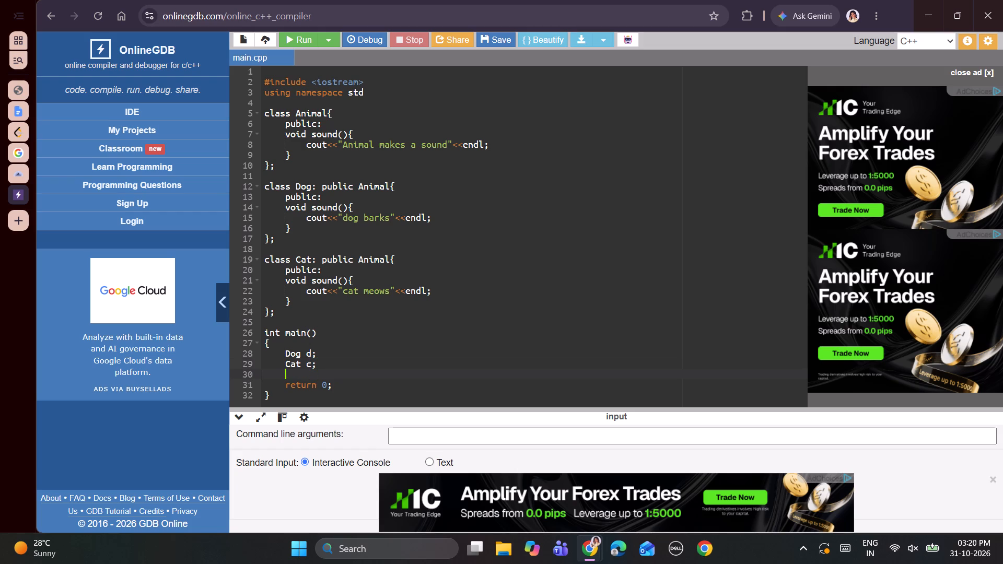
text(c.sound()
key(Right)
key(semicolon)
key(Return)
text(d.sound()
key(Right)
key(semicolon)
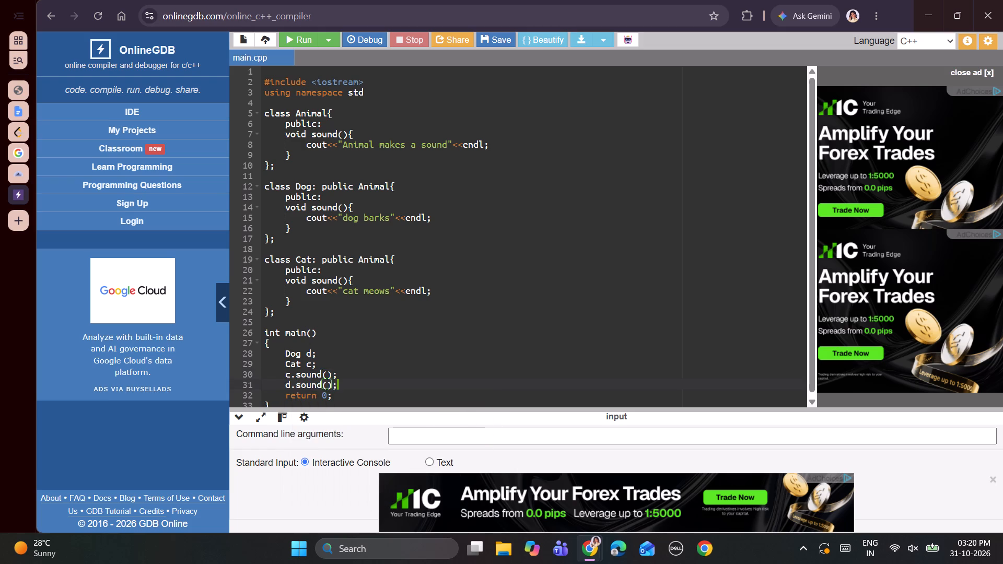
Compile and run the function-overriding program.
click(294, 41)
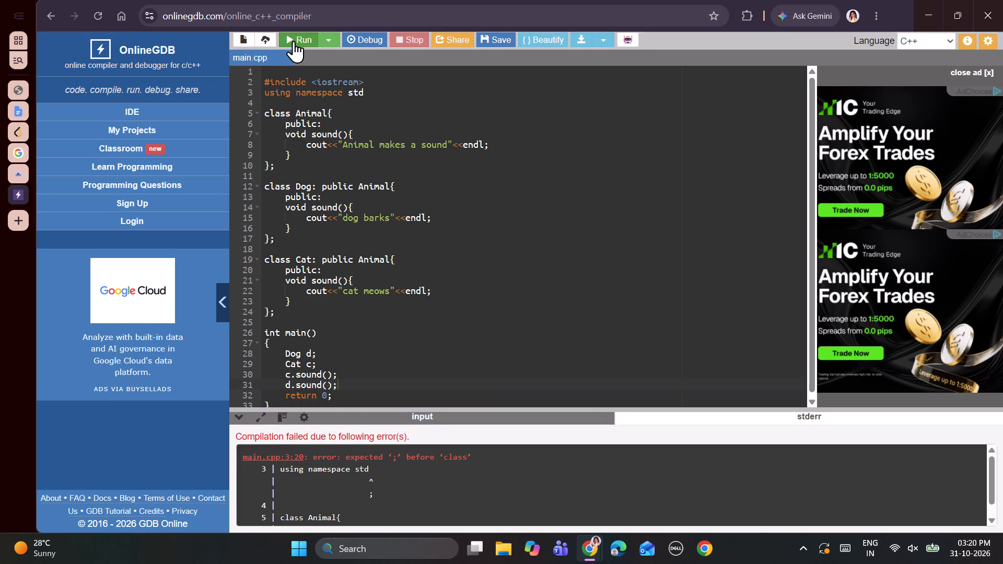
Add the missing semicolon after "using namespace std" and run the program again.
click(371, 90)
key(semicolon)
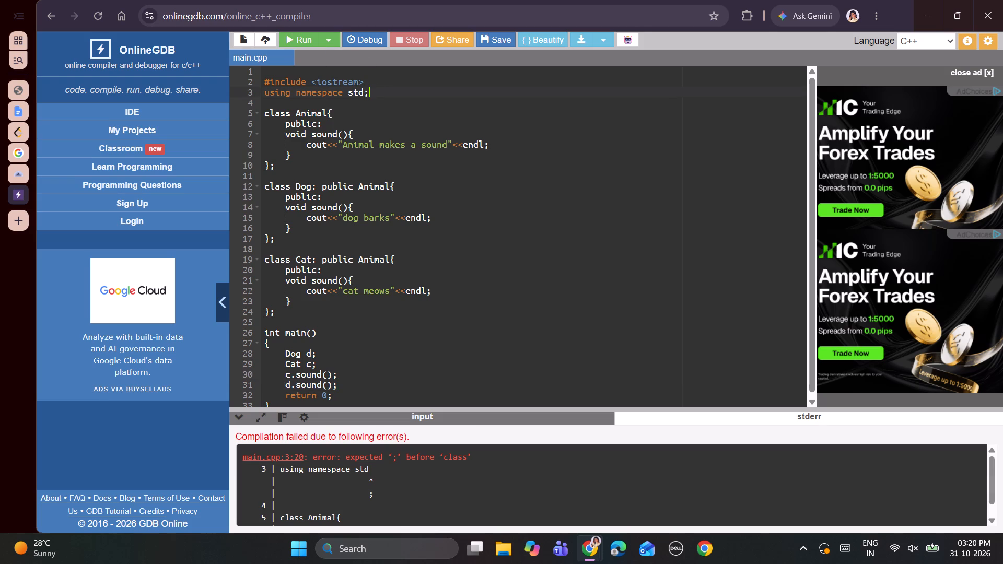
click(299, 42)
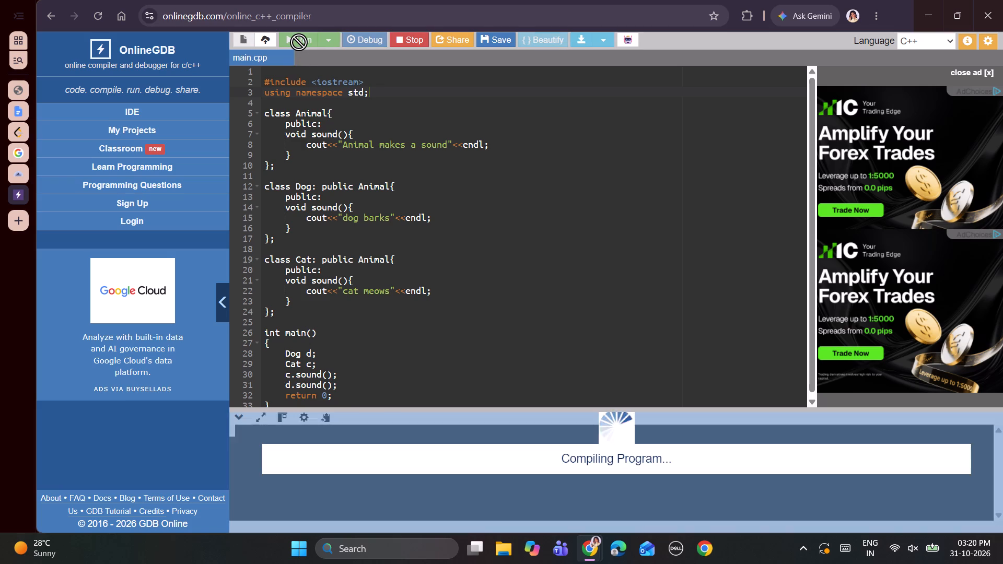